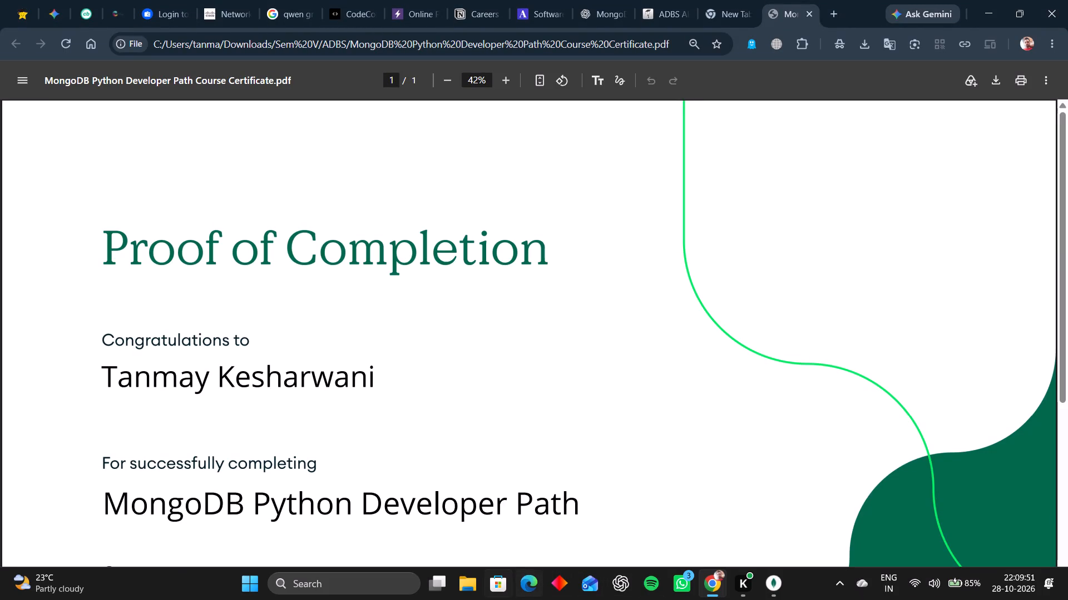
Open the ECommerce Product Catalog Management report from Downloads > Sem V > ADBS in Word and enable editing.
left_click(469, 590)
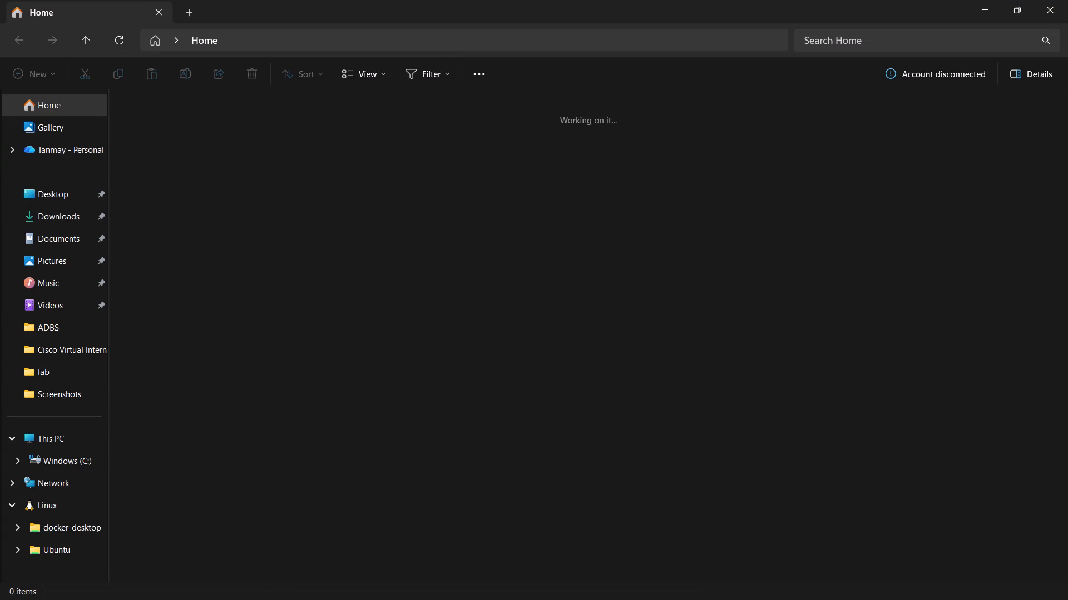
left_click(60, 219)
double_click(135, 138)
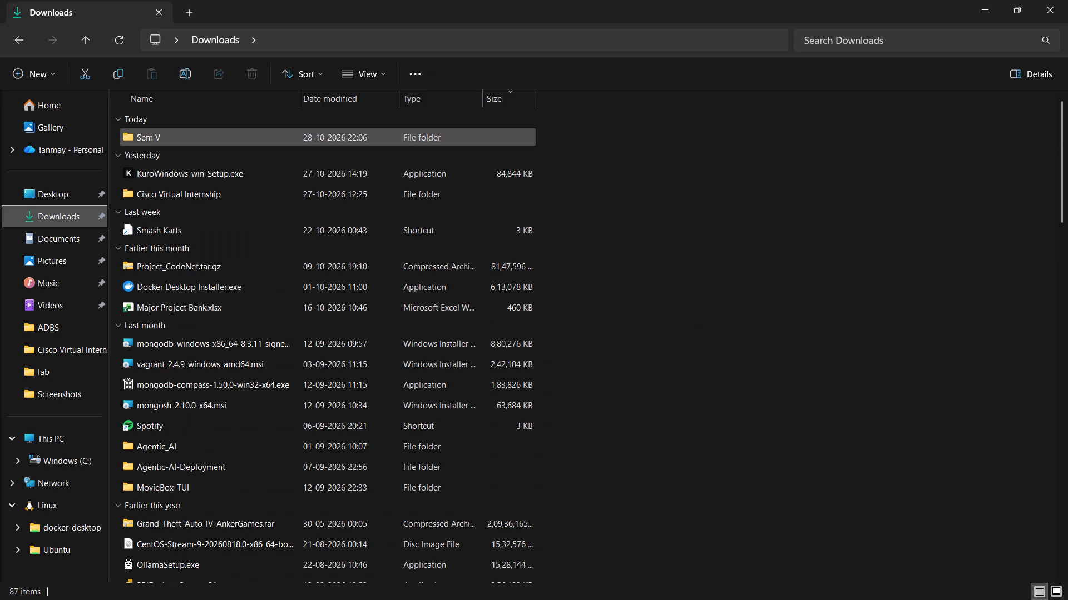
double_click(156, 136)
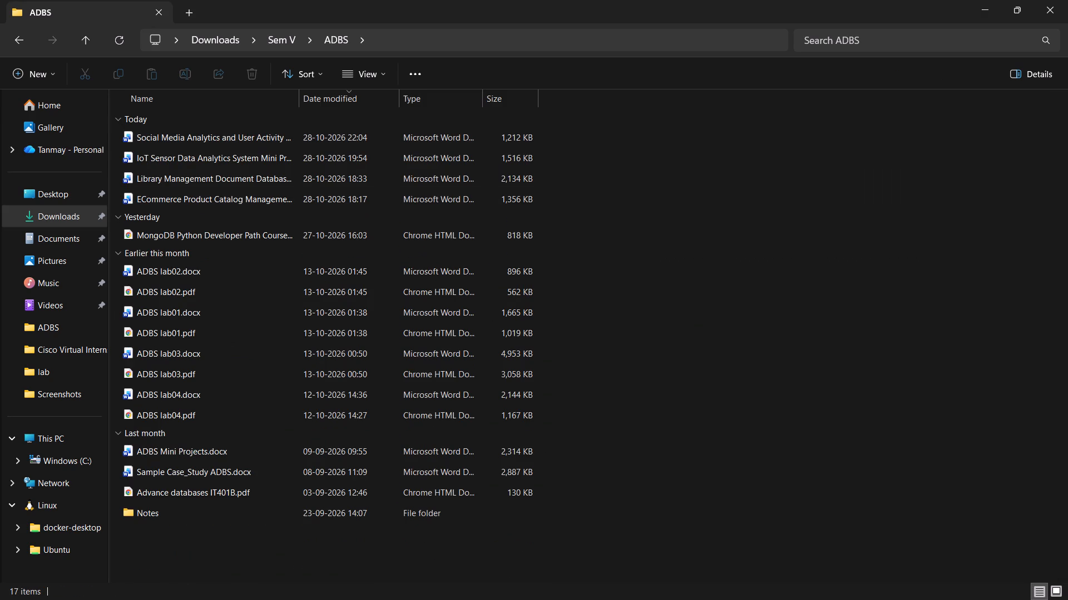
double_click(143, 194)
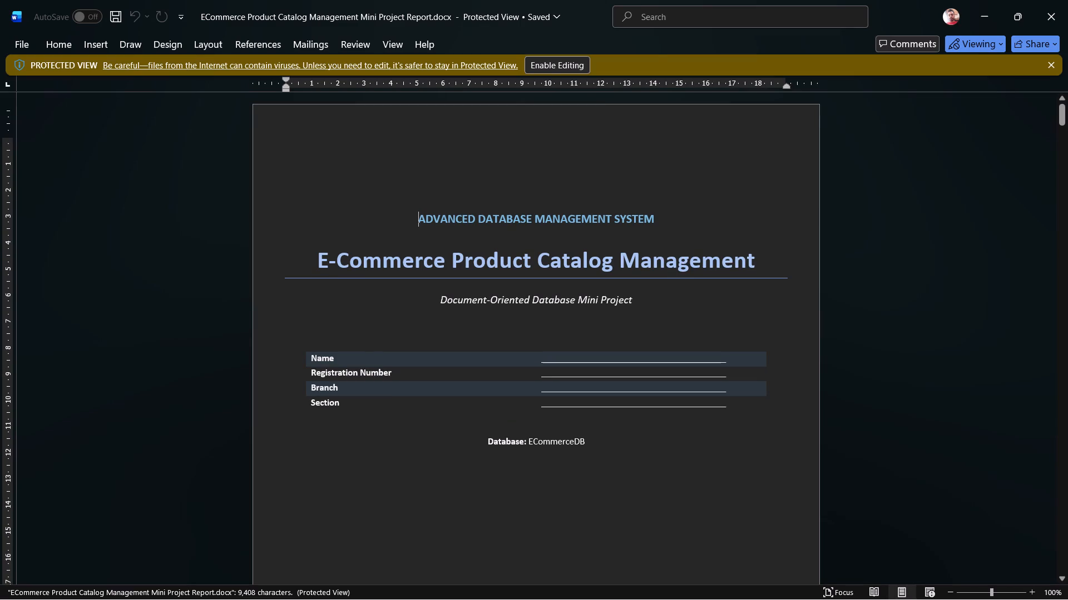
left_click(540, 361)
left_click(537, 62)
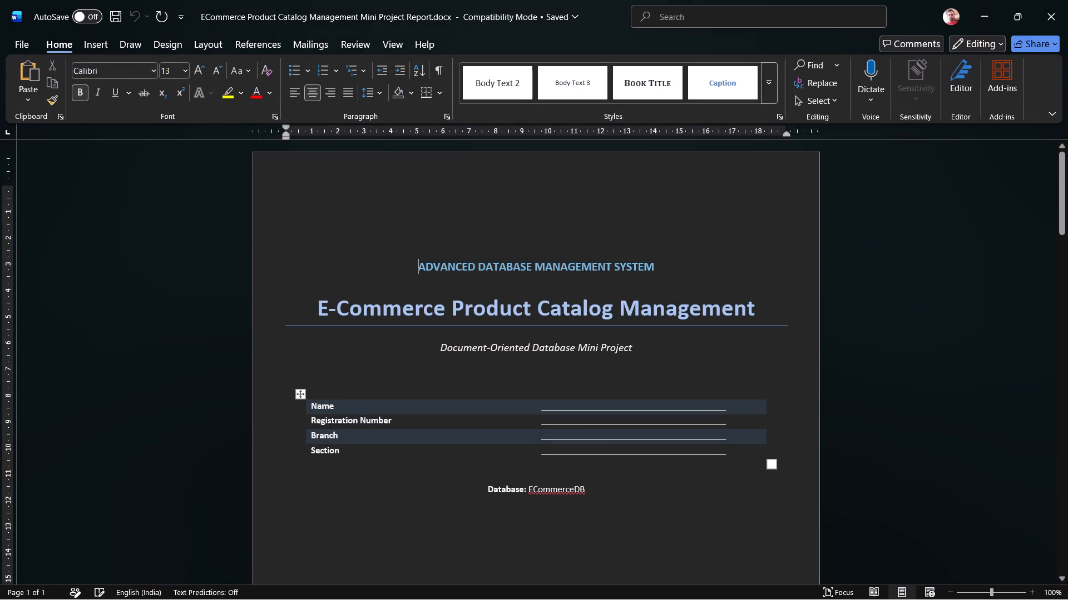
Replace the blank line in the cover page table's Name row with the student's name.
left_click_drag(728, 411, 673, 409)
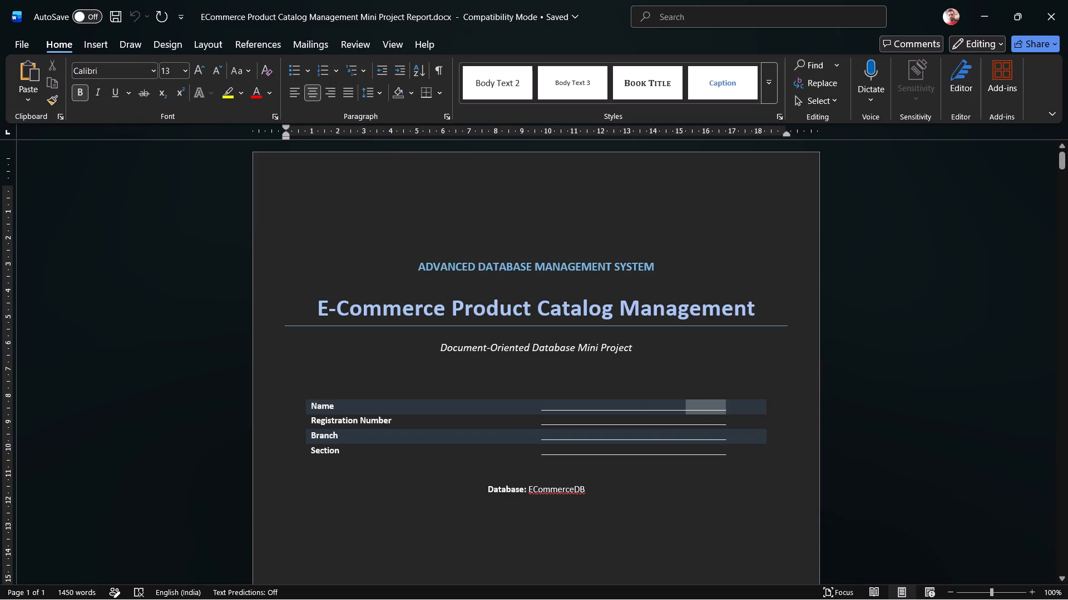
left_click_drag(673, 409, 539, 410)
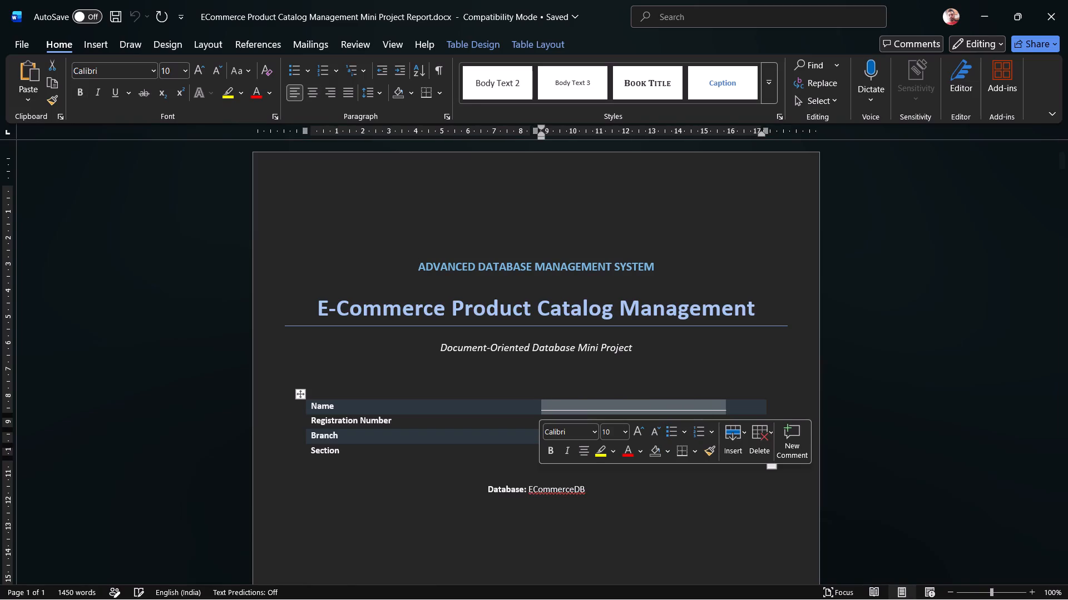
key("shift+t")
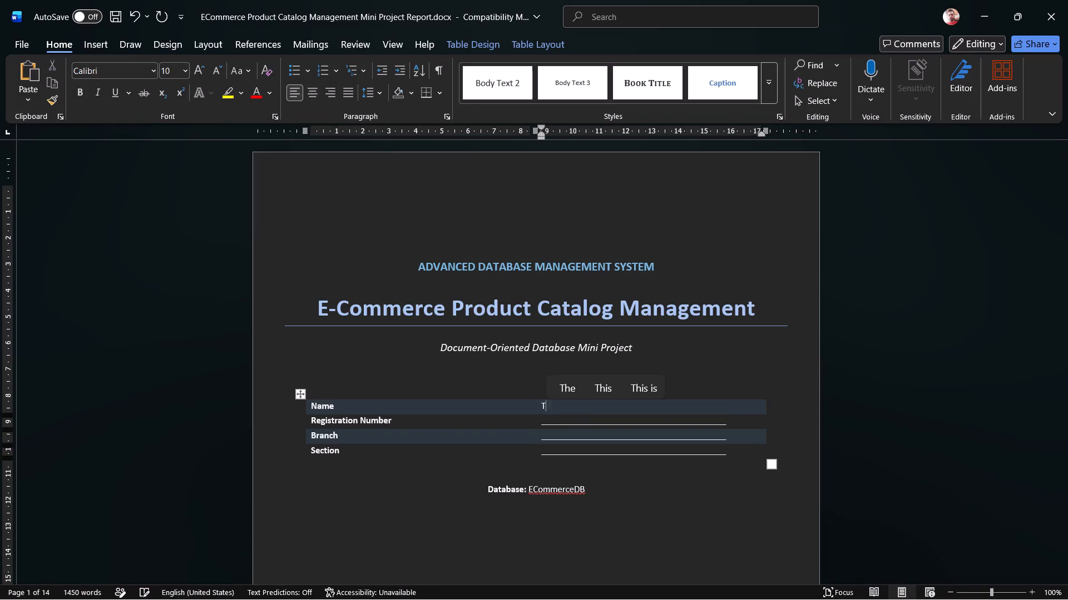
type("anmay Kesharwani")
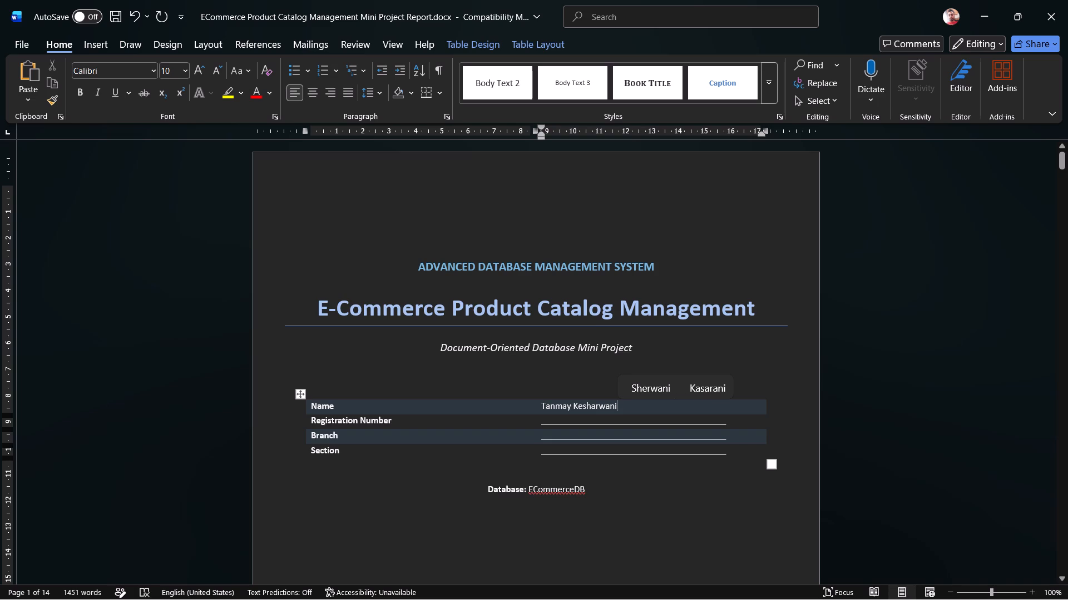
Replace the blank line in the Registration Number row with the student's registration number.
left_click_drag(727, 422, 543, 424)
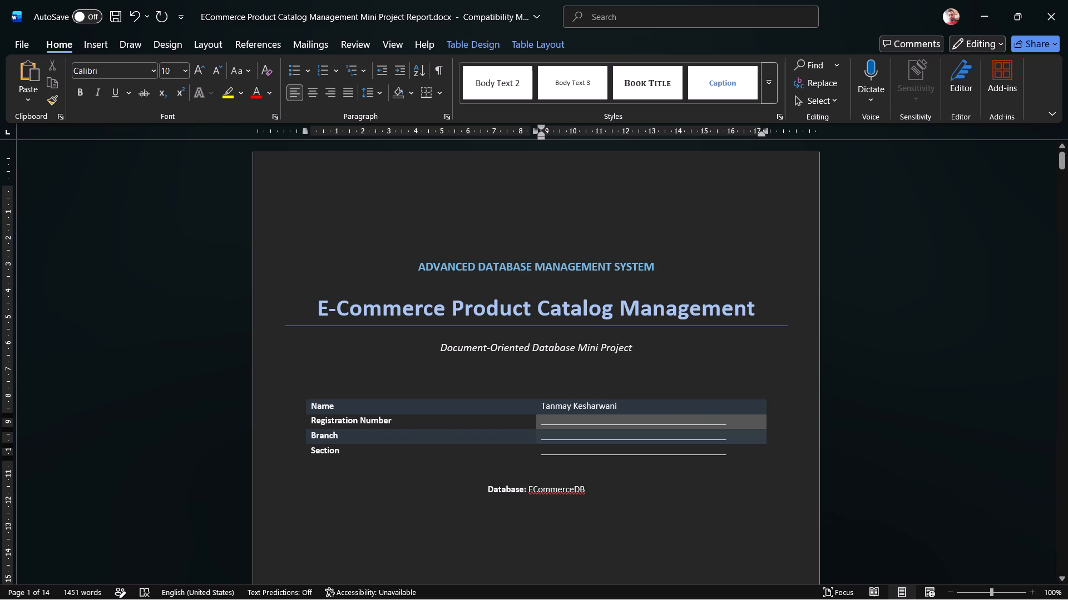
left_click_drag(543, 424, 629, 419)
right_click(629, 419)
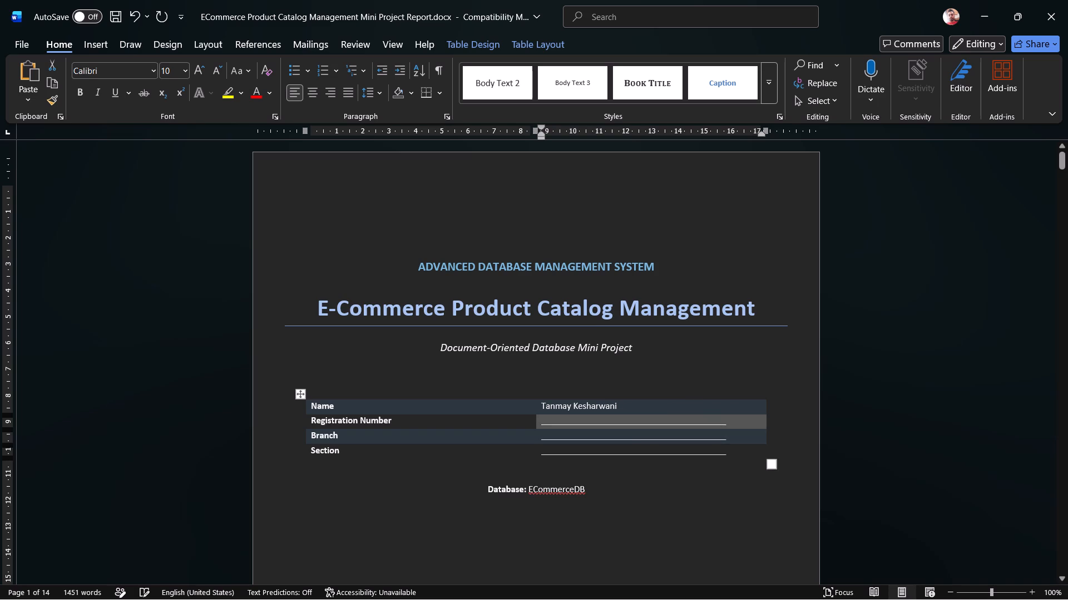
left_click(571, 533)
left_click(699, 527)
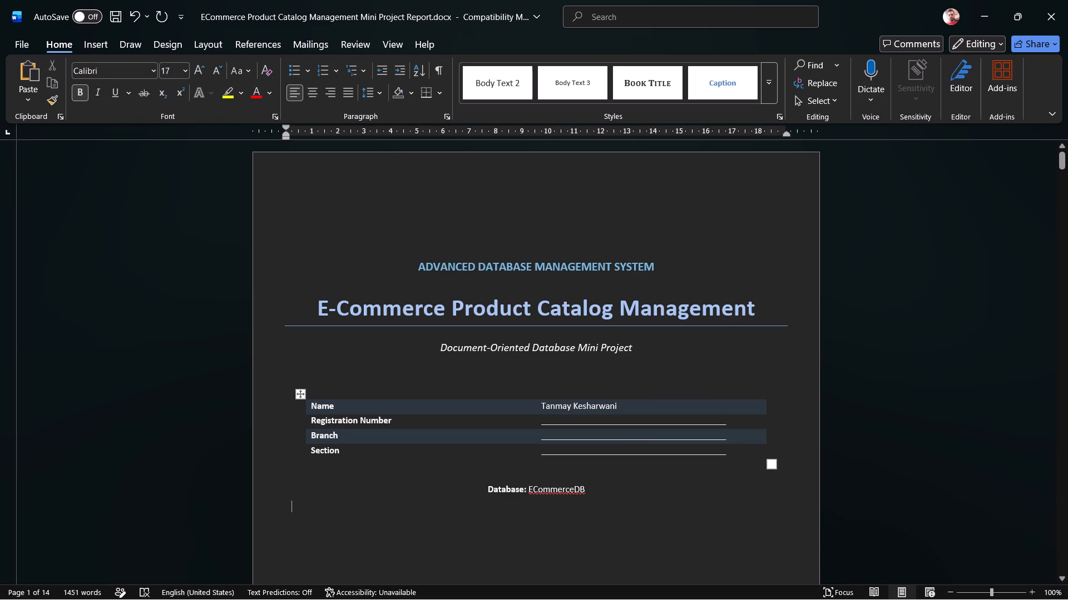
left_click_drag(725, 423, 590, 423)
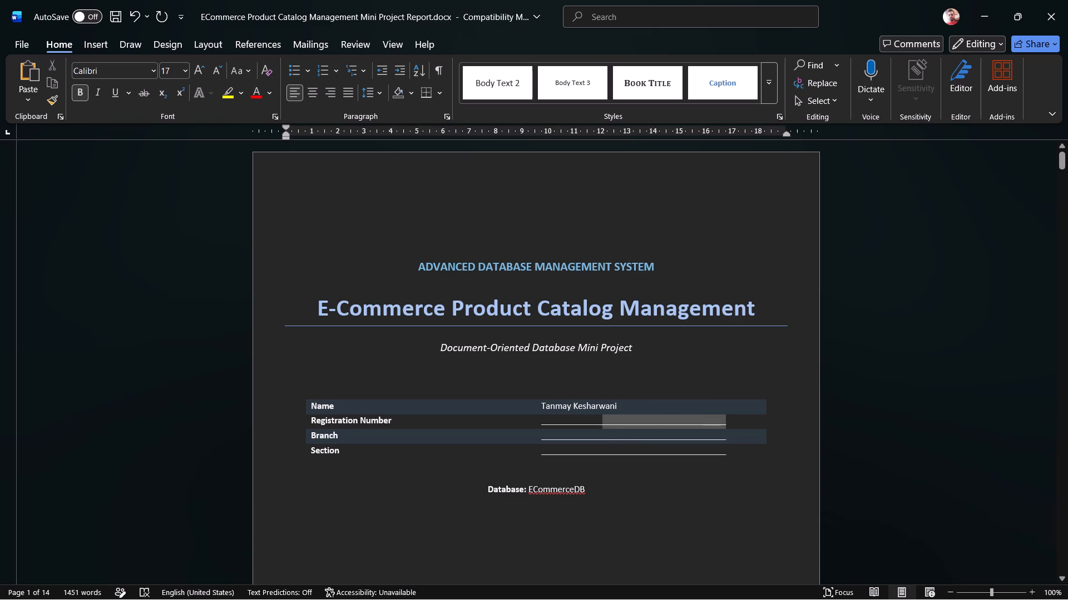
left_click_drag(590, 423, 540, 423)
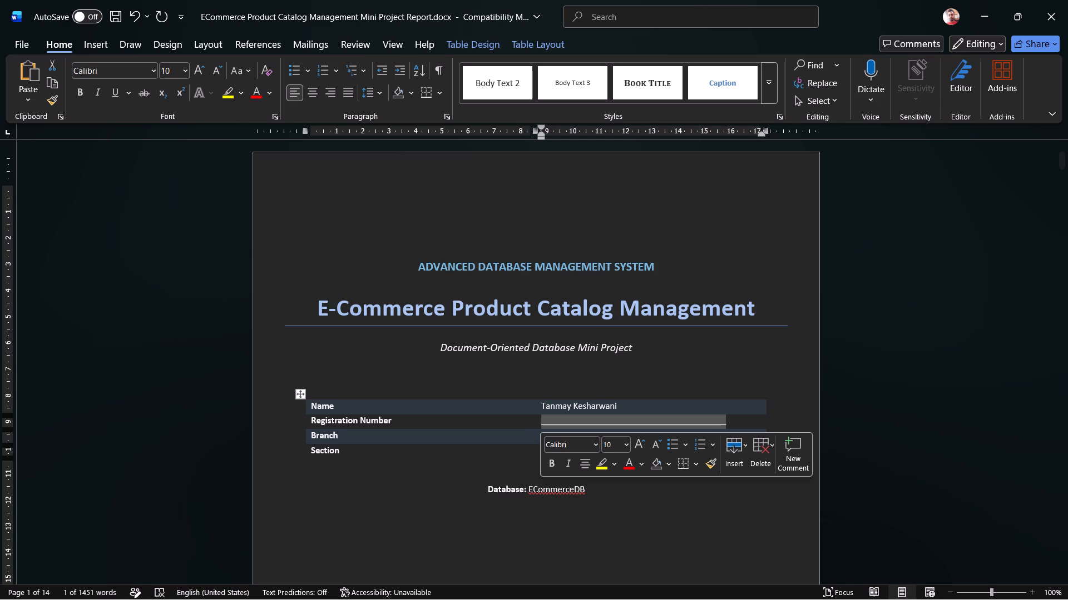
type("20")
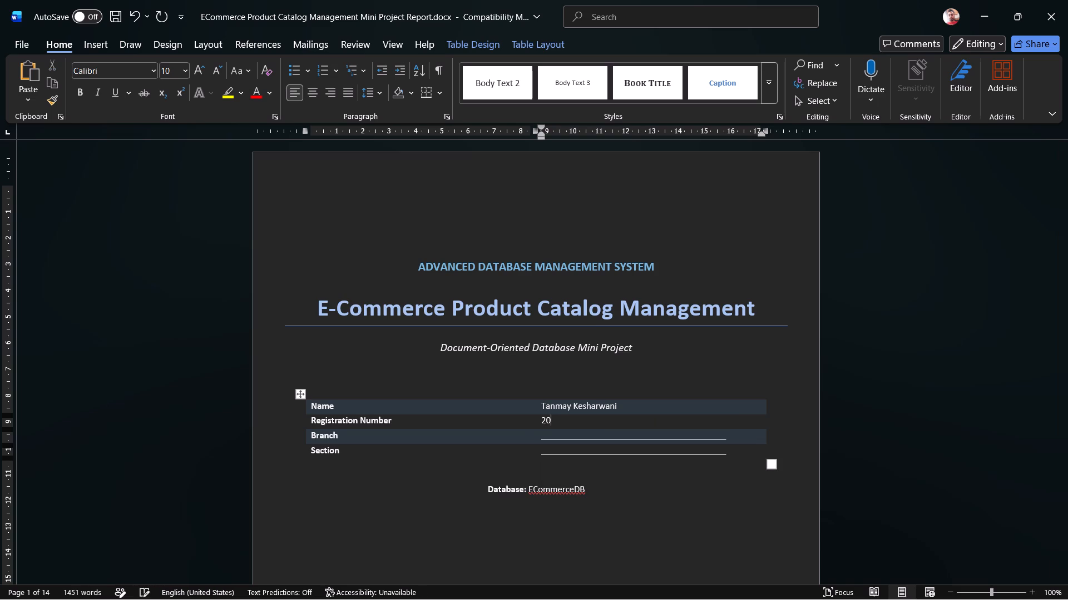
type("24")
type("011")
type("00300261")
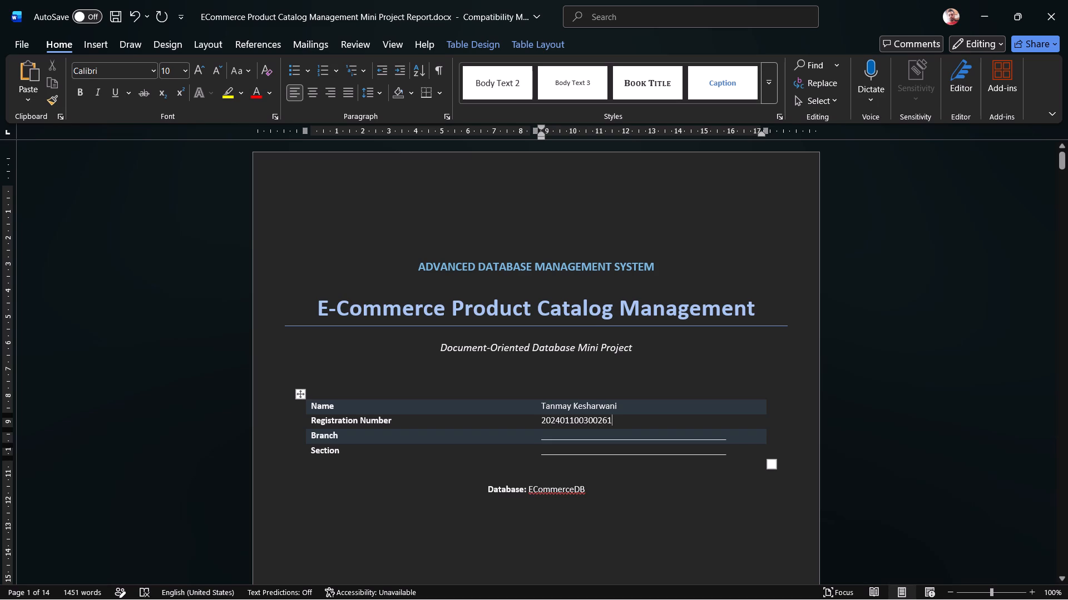
Replace the blank line in the Branch row of the cover page table with CSEAI.
left_click(587, 436)
left_click_drag(726, 438, 696, 438)
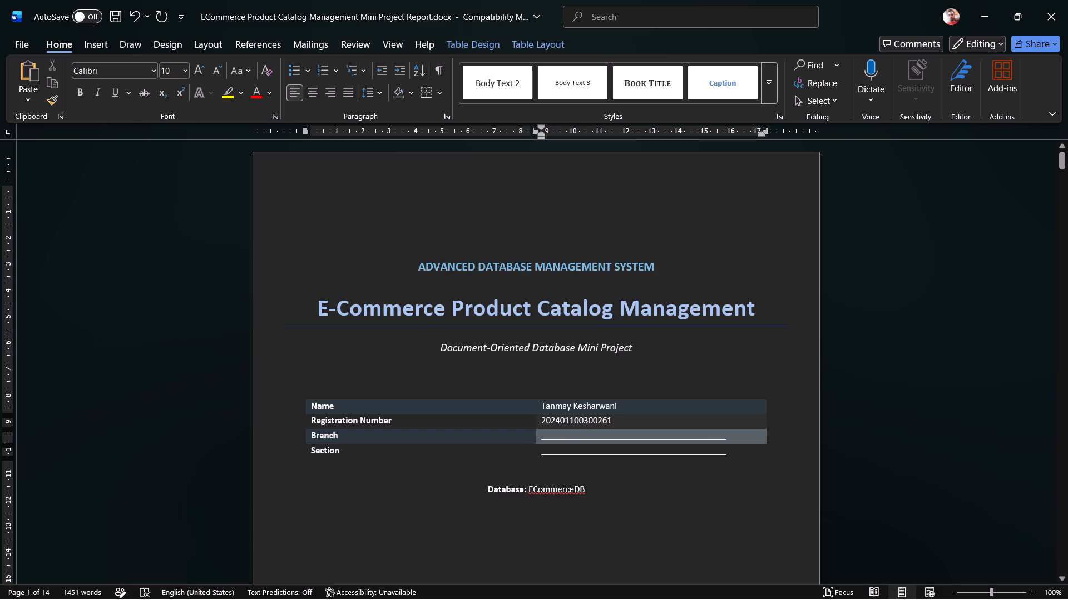
left_click_drag(696, 438, 703, 438)
left_click(717, 434)
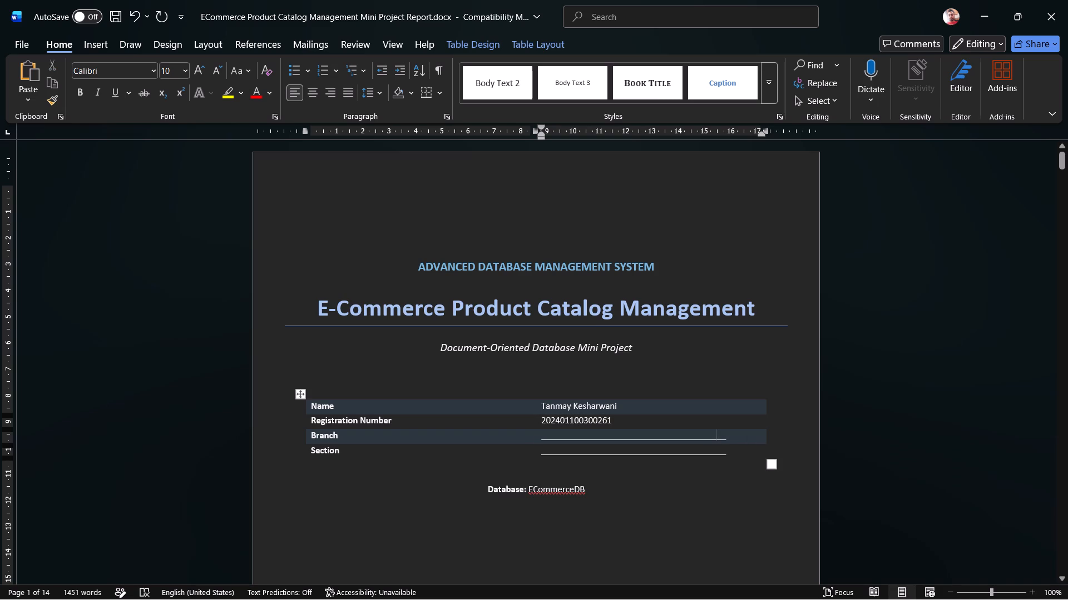
left_click(726, 438)
left_click_drag(725, 435, 715, 435)
left_click_drag(715, 435, 543, 438)
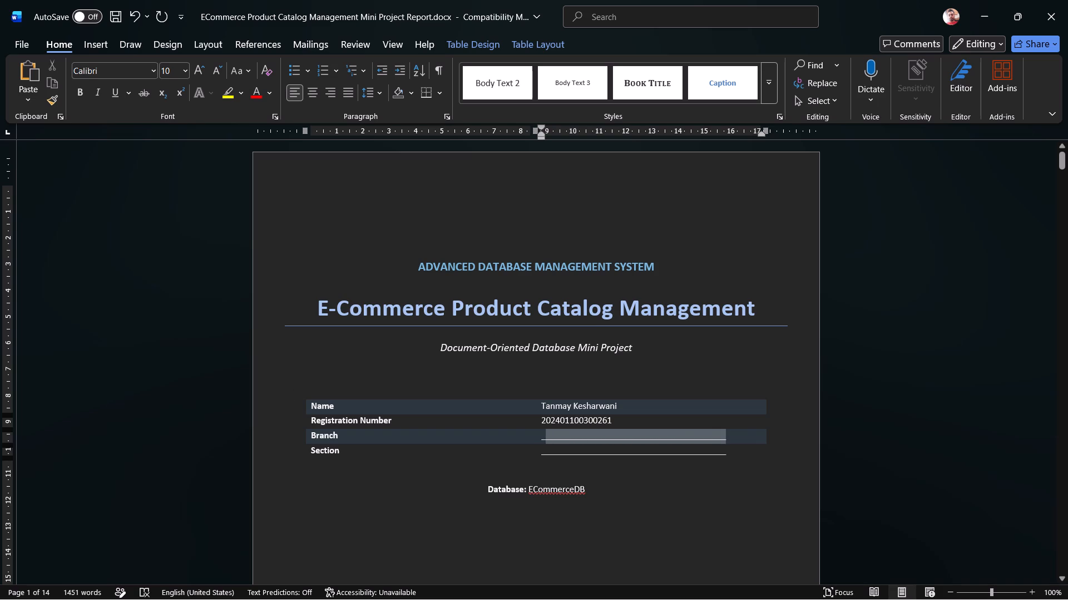
left_click_drag(543, 438, 540, 438)
key("BackSpace")
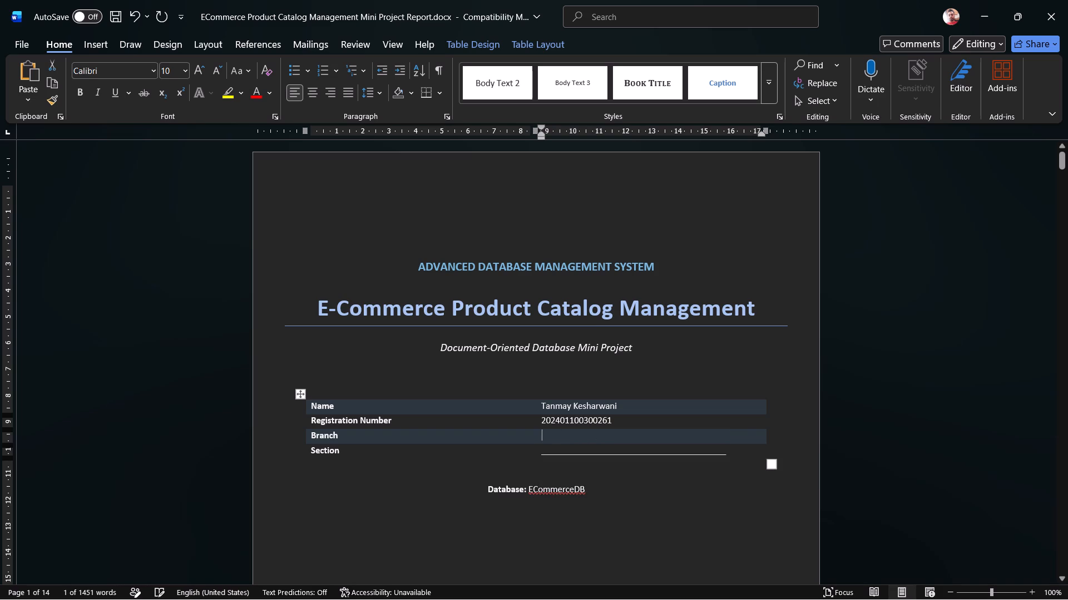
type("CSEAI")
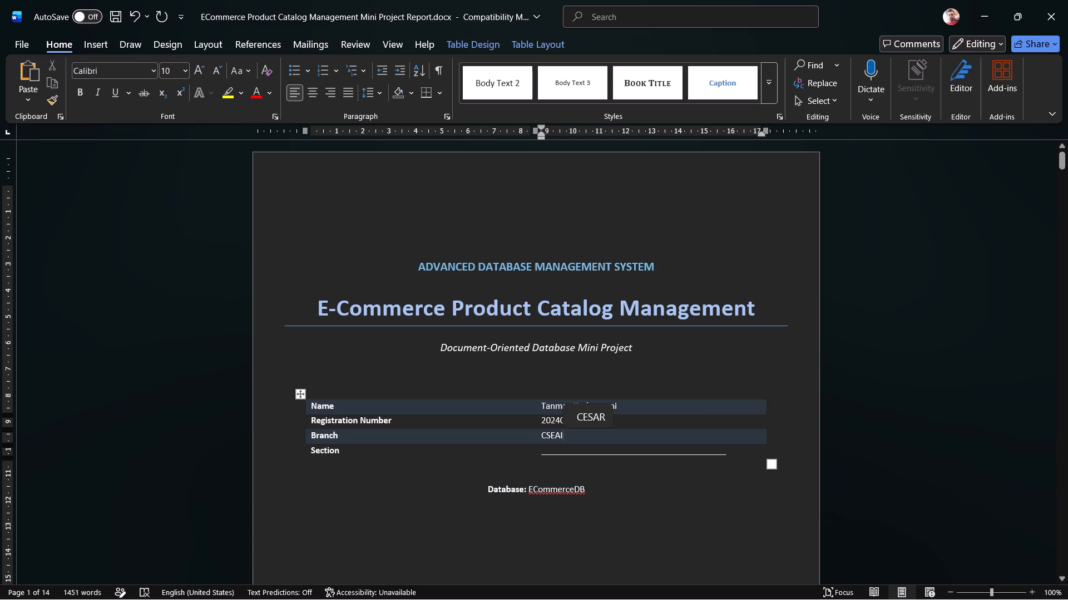
Replace the blank line in the Section row of the cover page table with D.
left_click(725, 454)
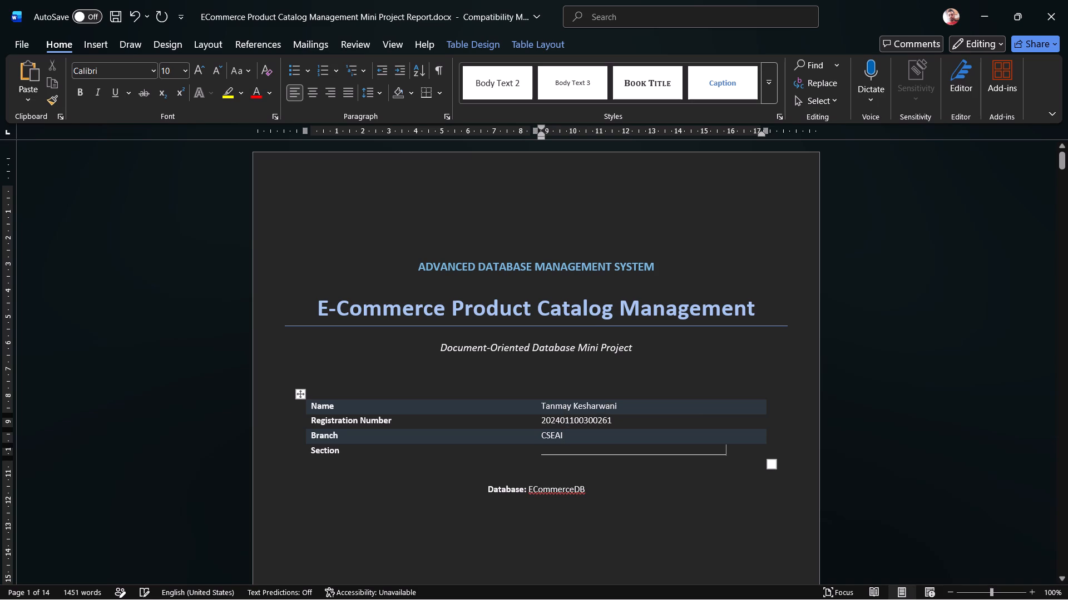
left_click_drag(725, 454, 550, 454)
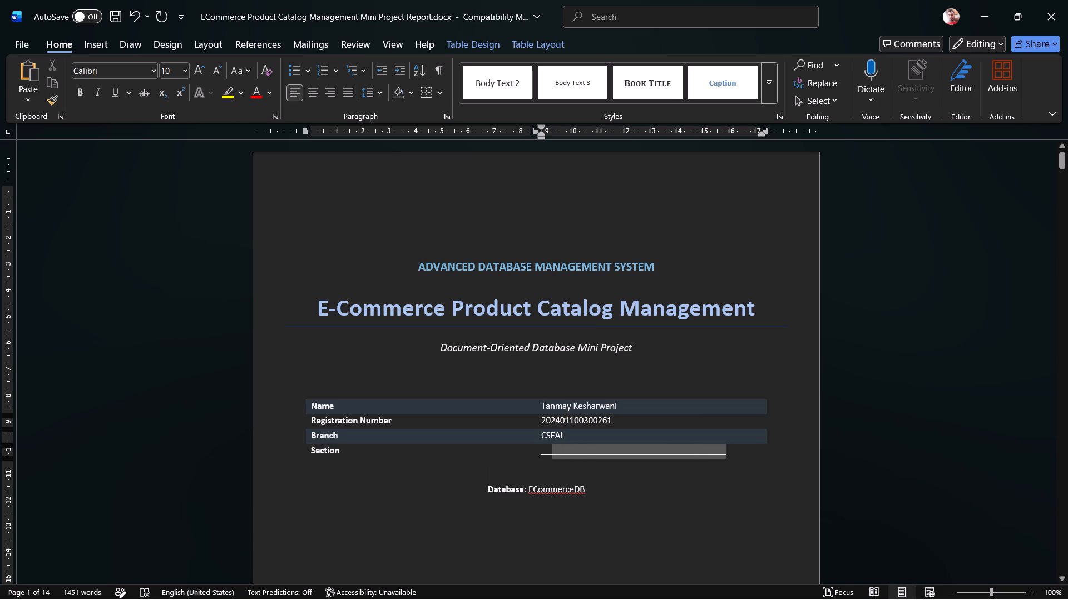
left_click_drag(550, 454, 545, 455)
left_click_drag(545, 455, 542, 456)
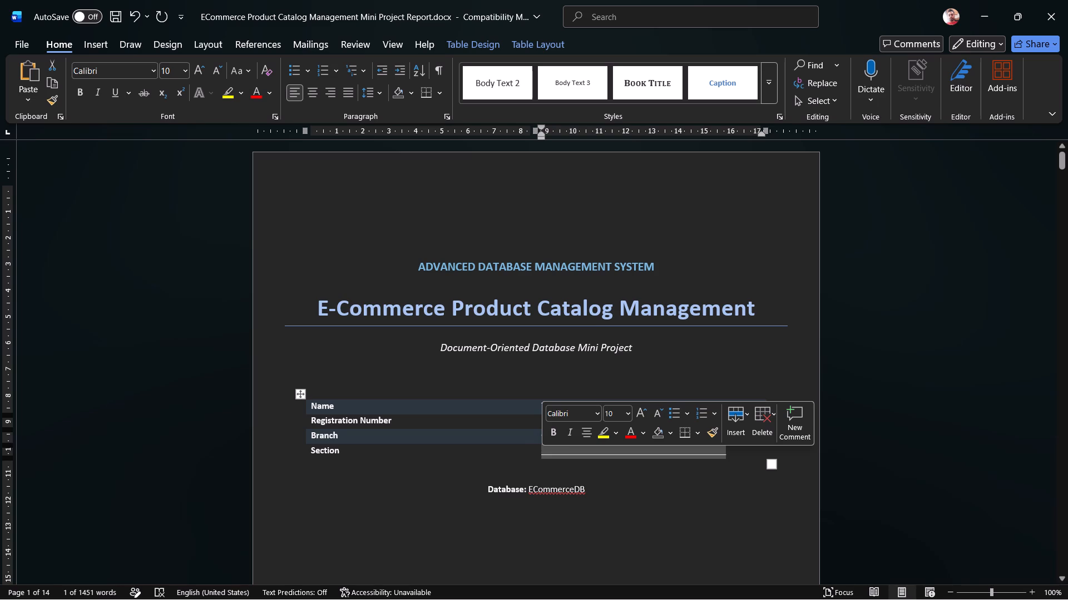
key("BackSpace")
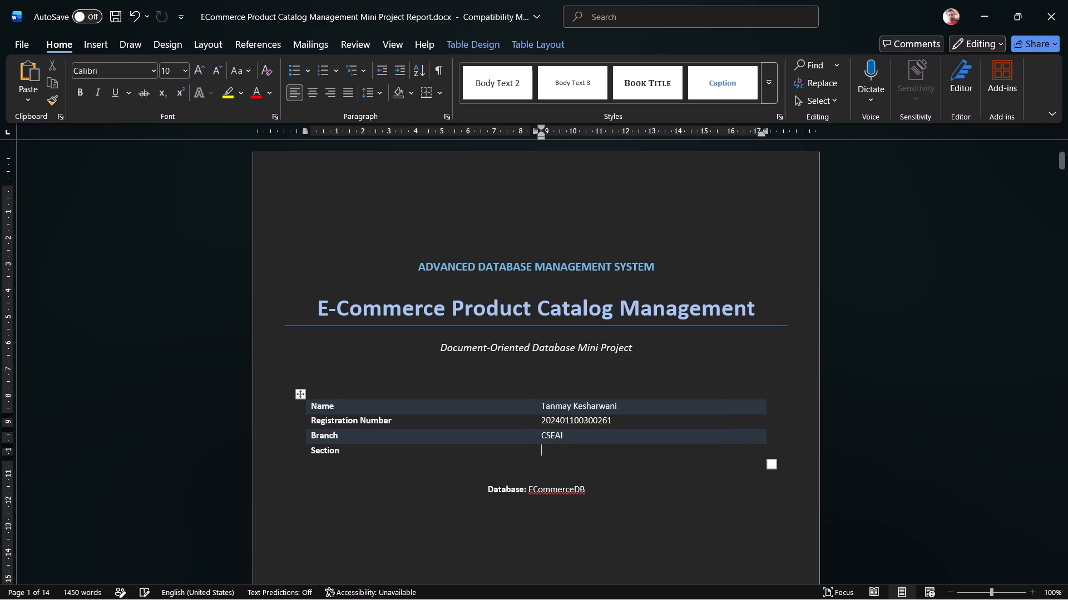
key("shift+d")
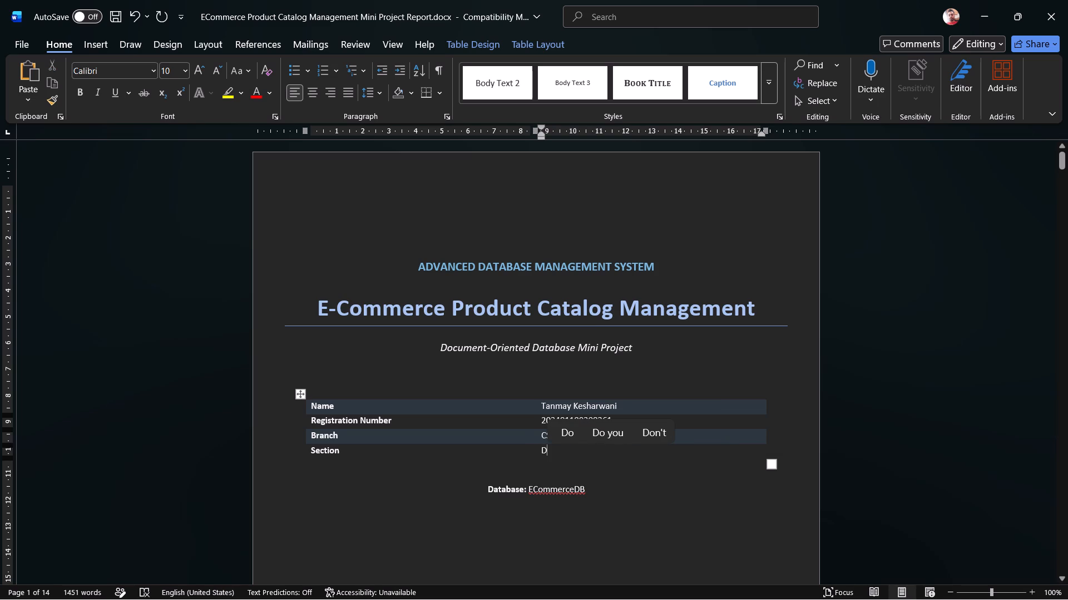
left_click(323, 486)
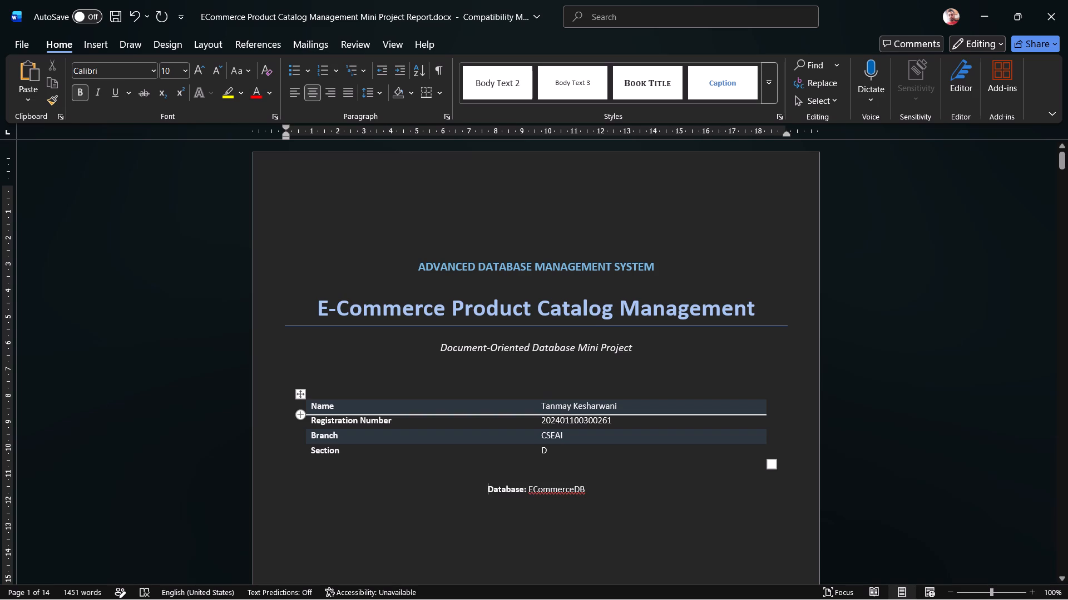
Copy the entire student details table on the cover page.
left_click(301, 393)
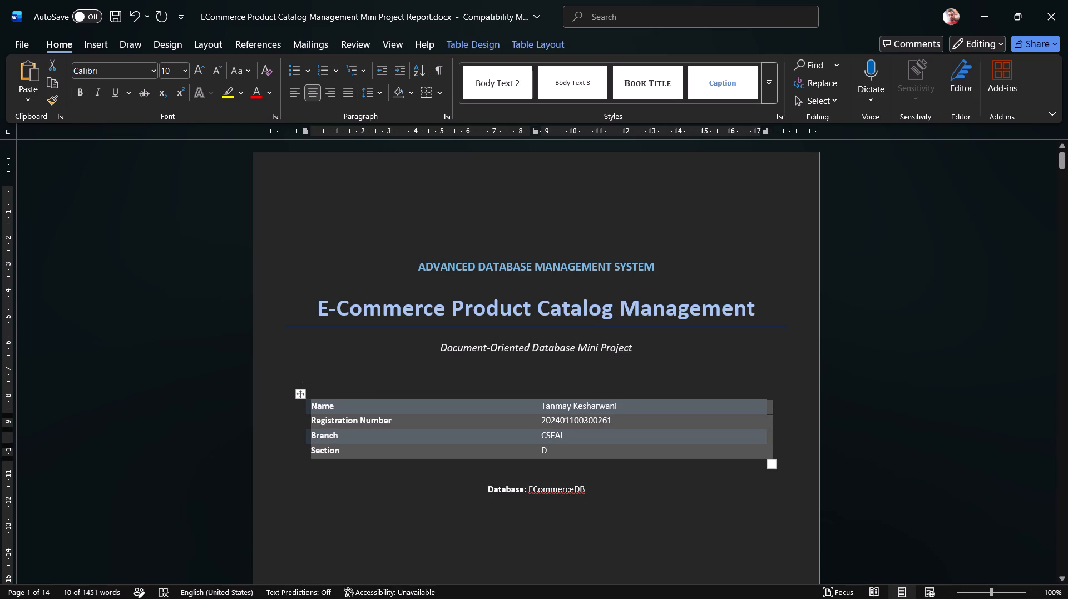
key("ctrl+c")
Save the e-commerce product catalog report with its filled-in cover page and close the document.
left_click(317, 527)
key("ctrl+s")
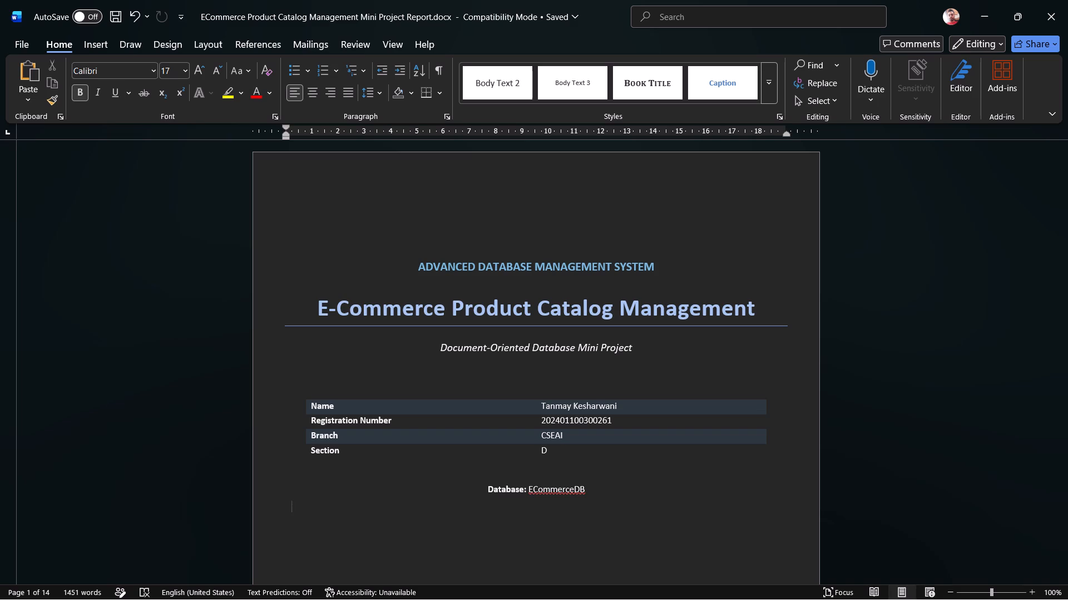
left_click(763, 307)
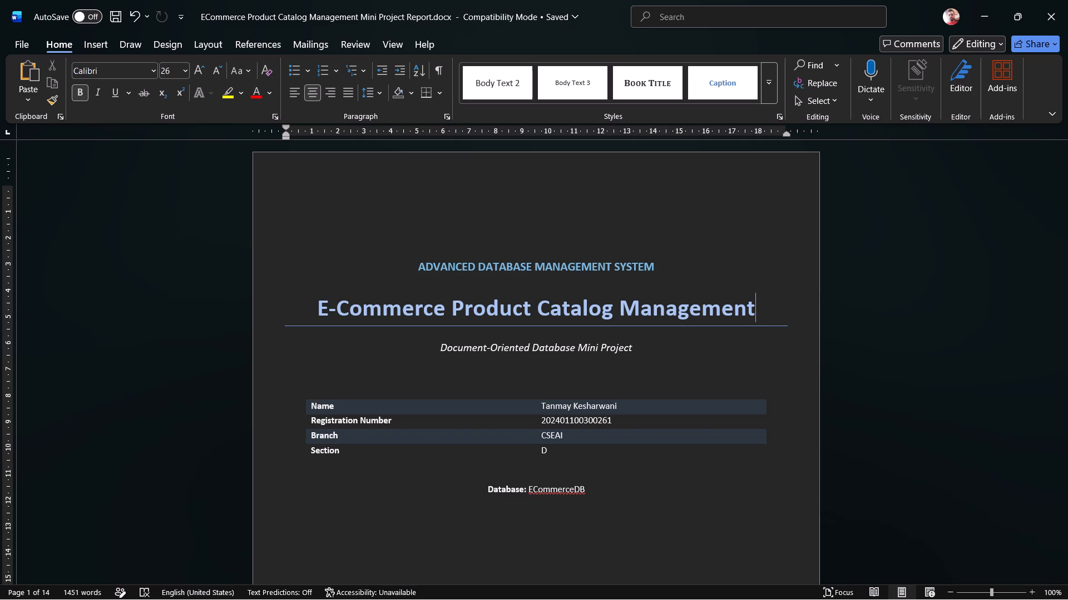
left_click(1050, 11)
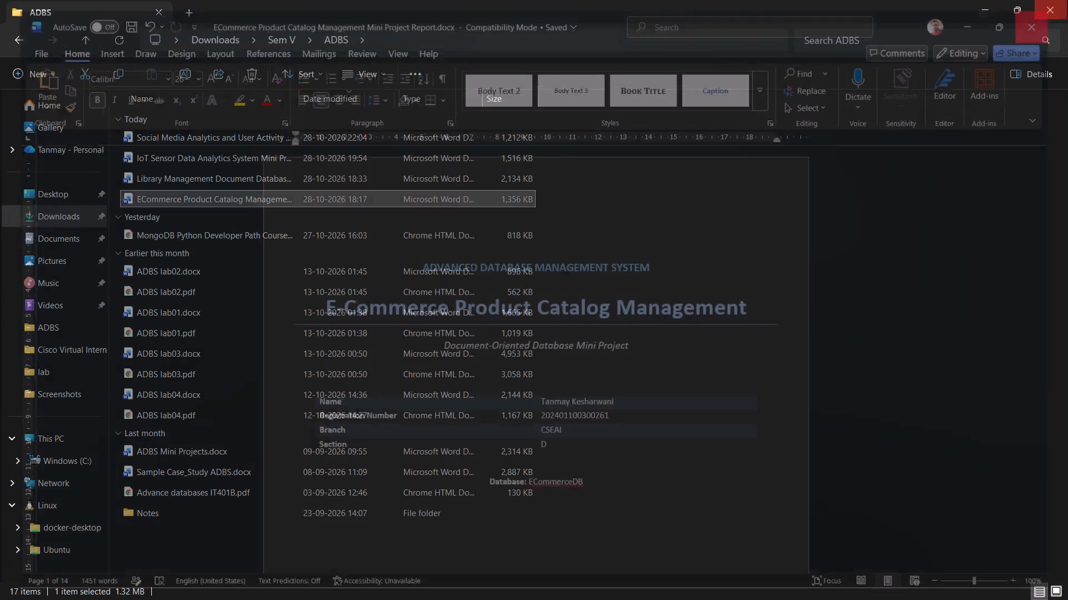
Open the Library Management Document Database Mini Project Report from the ADBS folder and enable editing.
double_click(229, 178)
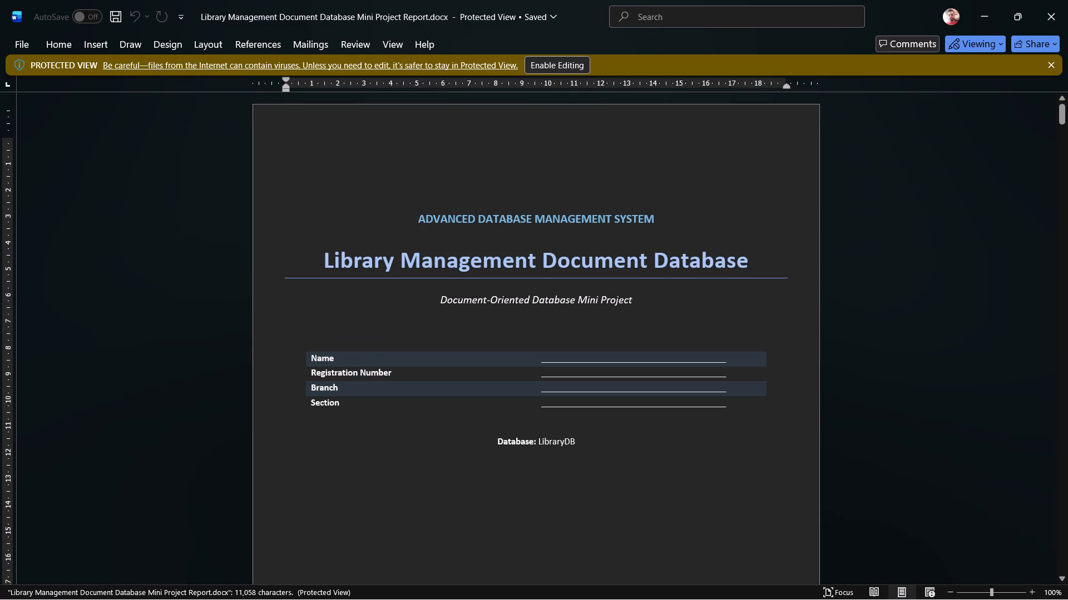
left_click(313, 360)
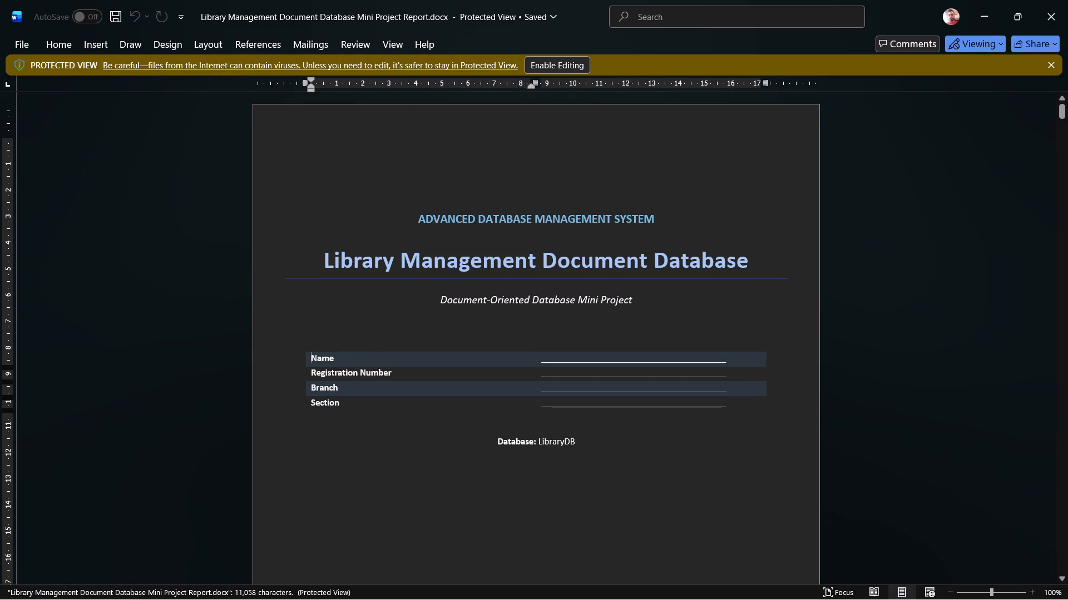
left_click(303, 352)
left_click(770, 402)
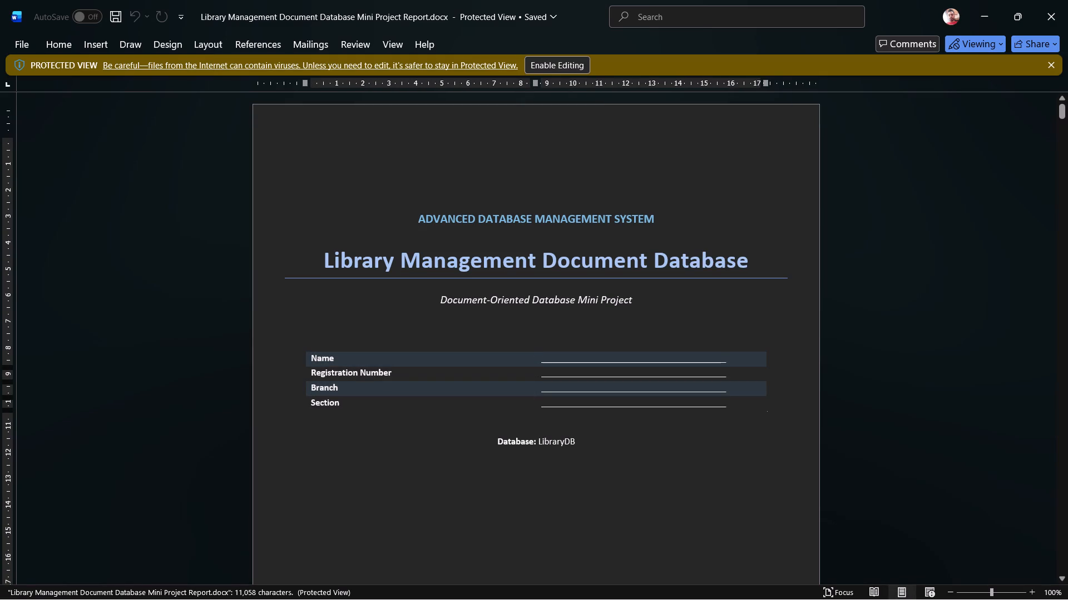
left_click(758, 397)
left_click(773, 412)
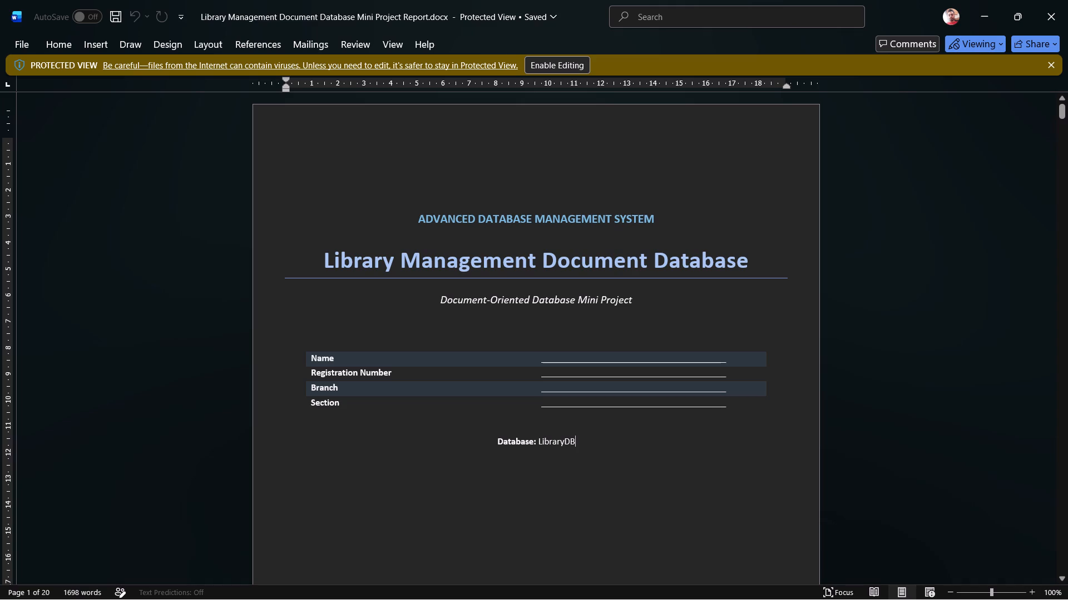
left_click(538, 60)
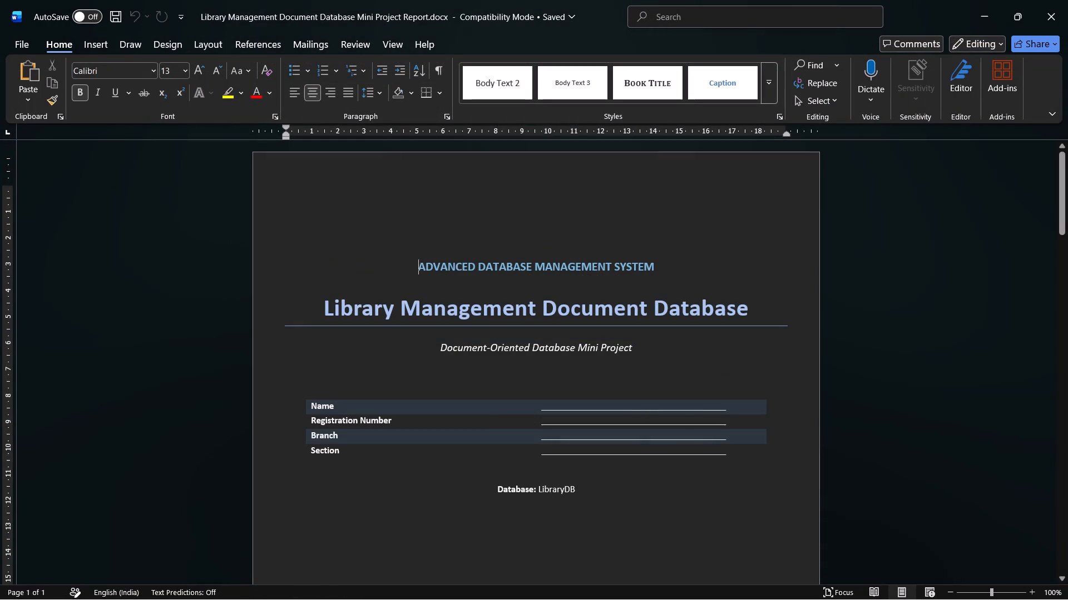
Paste the copied student details table onto the blank details table on the library report's cover page.
left_click(302, 401)
left_click(296, 393)
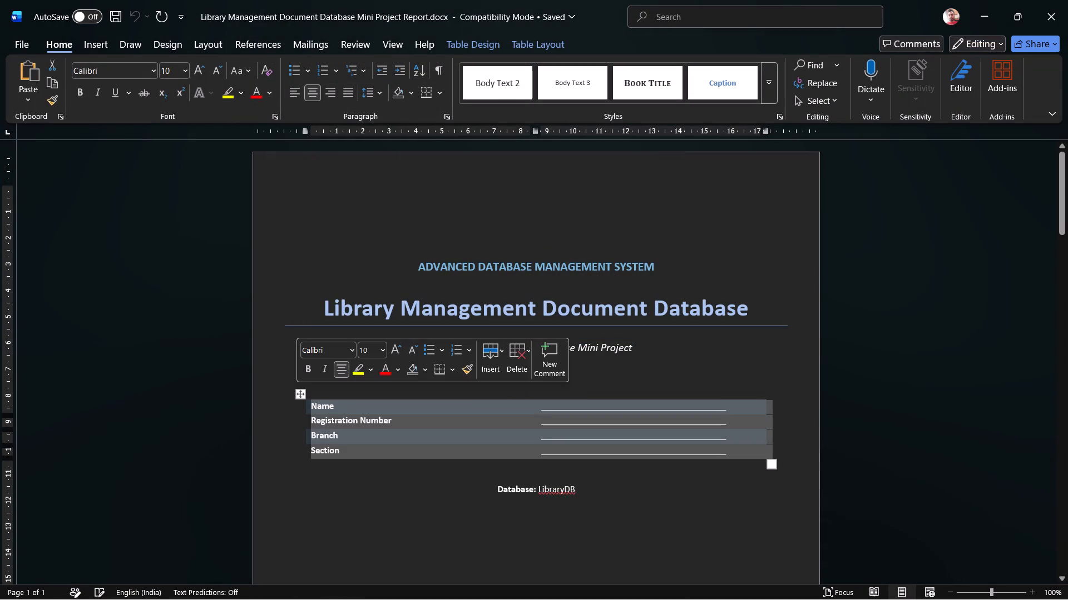
key("ctrl+v")
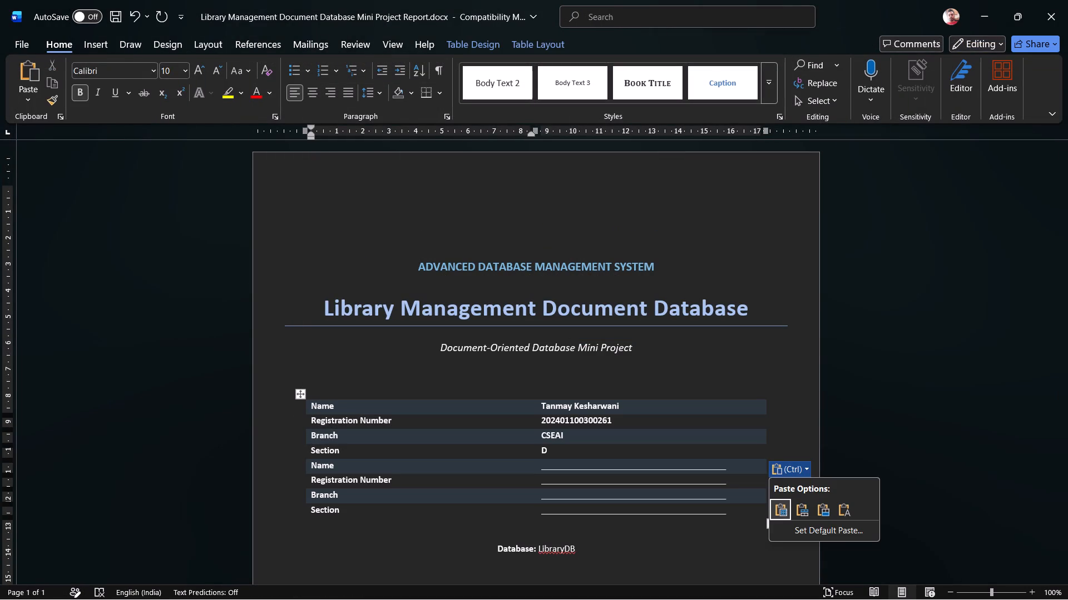
key("ctrl+z")
key("ctrl+z")
left_click(782, 562)
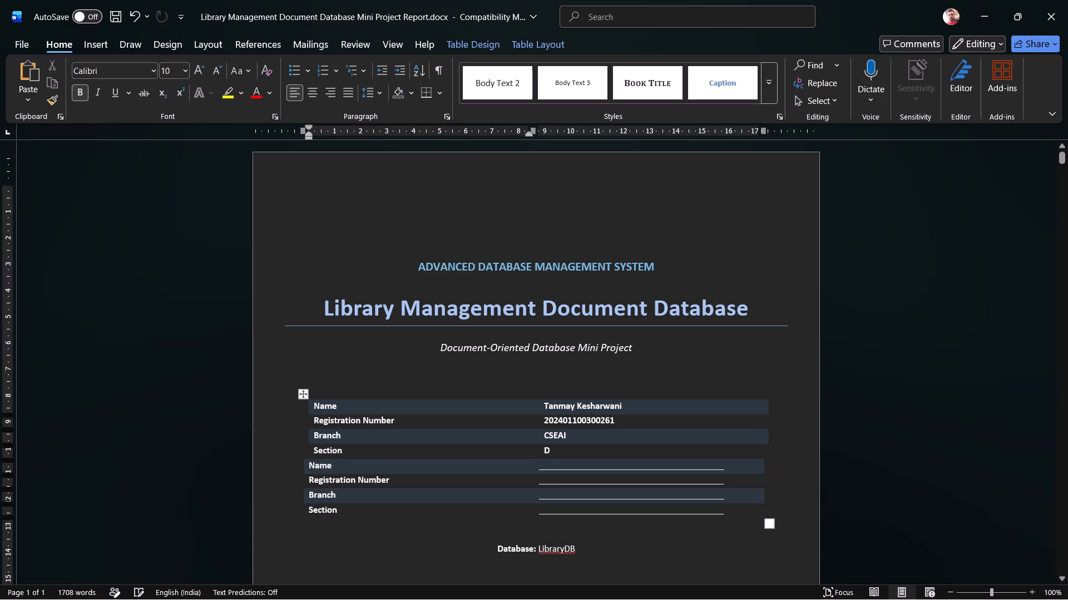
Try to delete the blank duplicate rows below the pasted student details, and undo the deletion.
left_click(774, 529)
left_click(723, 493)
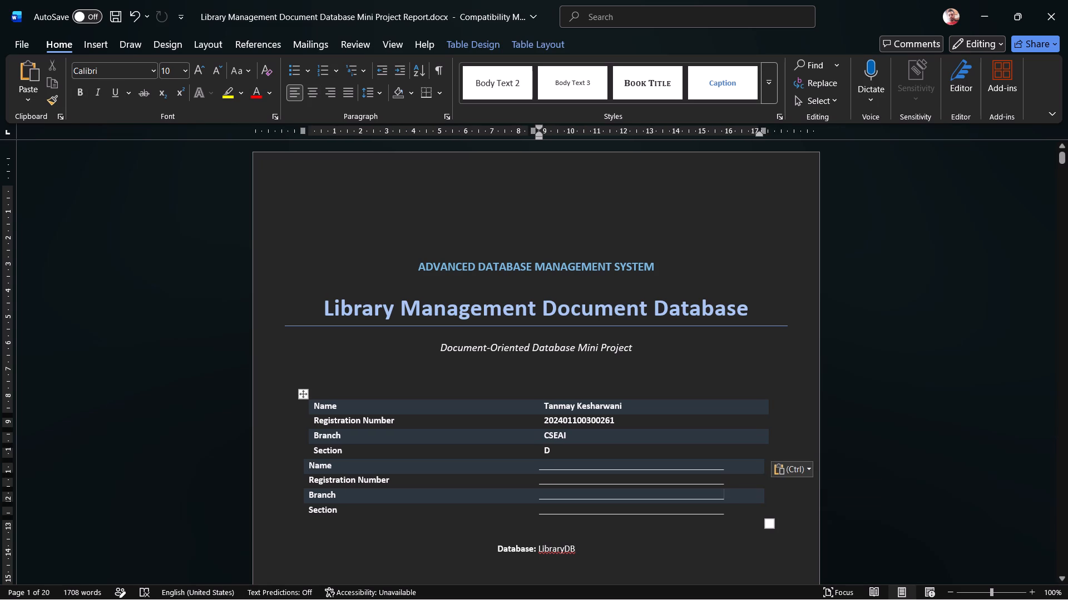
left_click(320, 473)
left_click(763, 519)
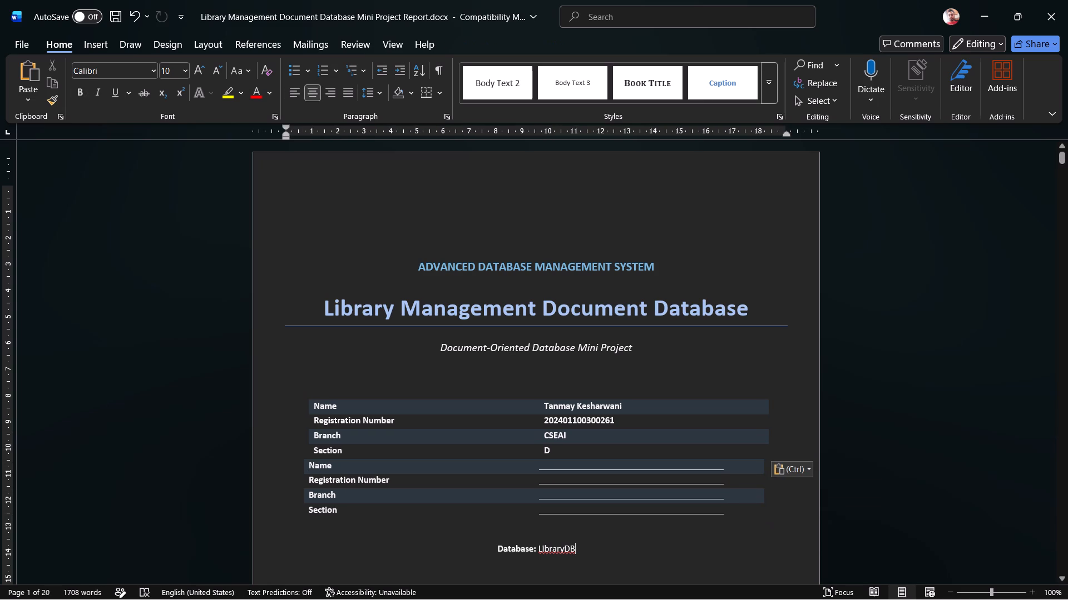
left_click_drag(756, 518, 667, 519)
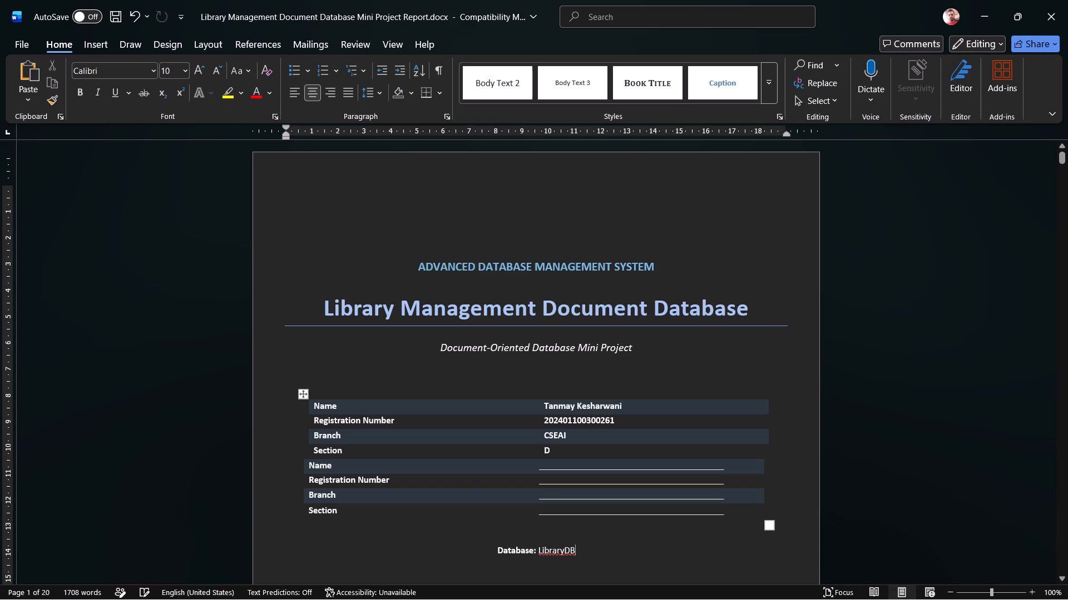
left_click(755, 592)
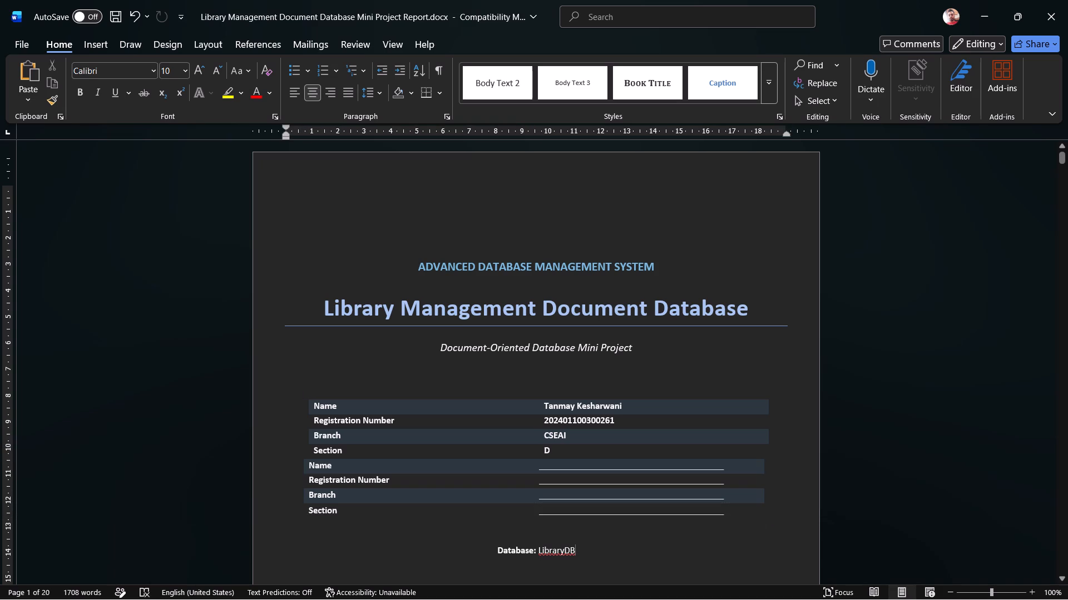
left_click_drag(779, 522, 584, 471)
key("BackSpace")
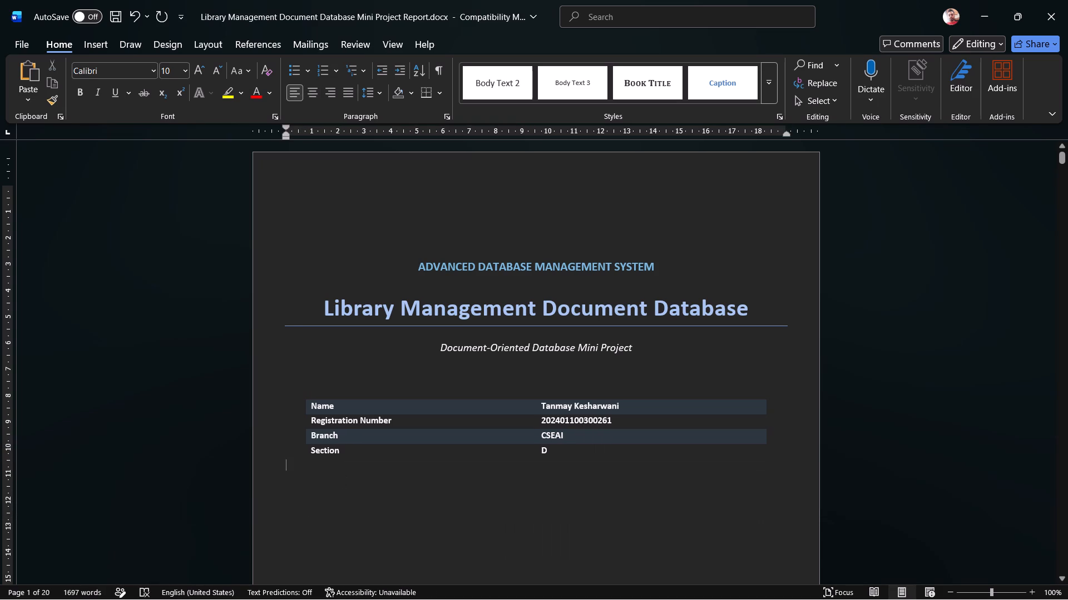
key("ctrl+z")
Delete the four blank duplicate rows, Name through Section, keeping the pasted details and the Database line.
scroll(584, 471, "down", 1)
left_click(673, 541)
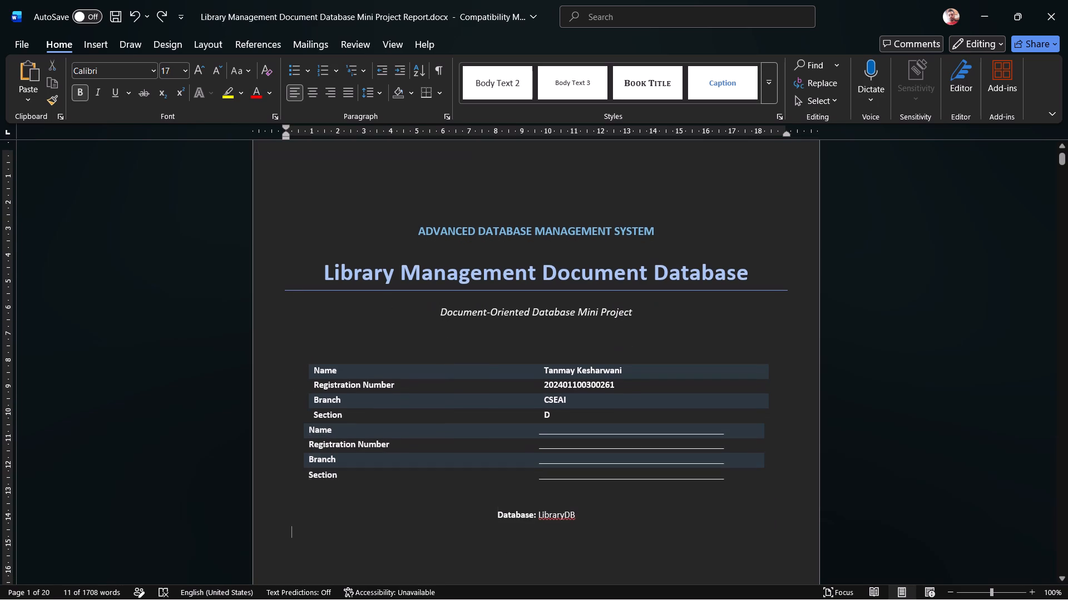
left_click_drag(778, 478, 647, 452)
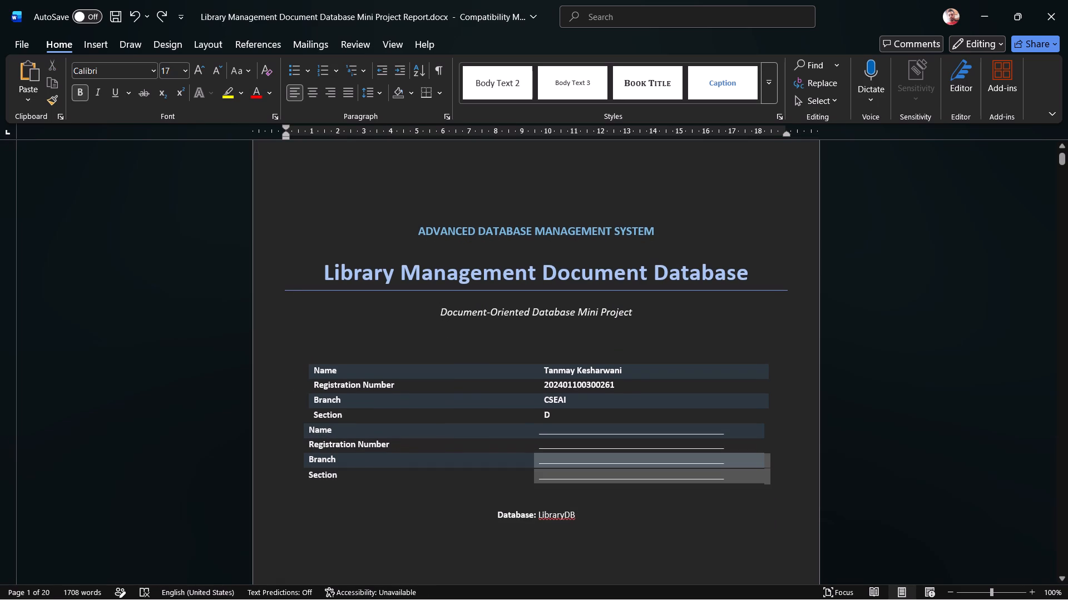
left_click_drag(647, 452, 472, 437)
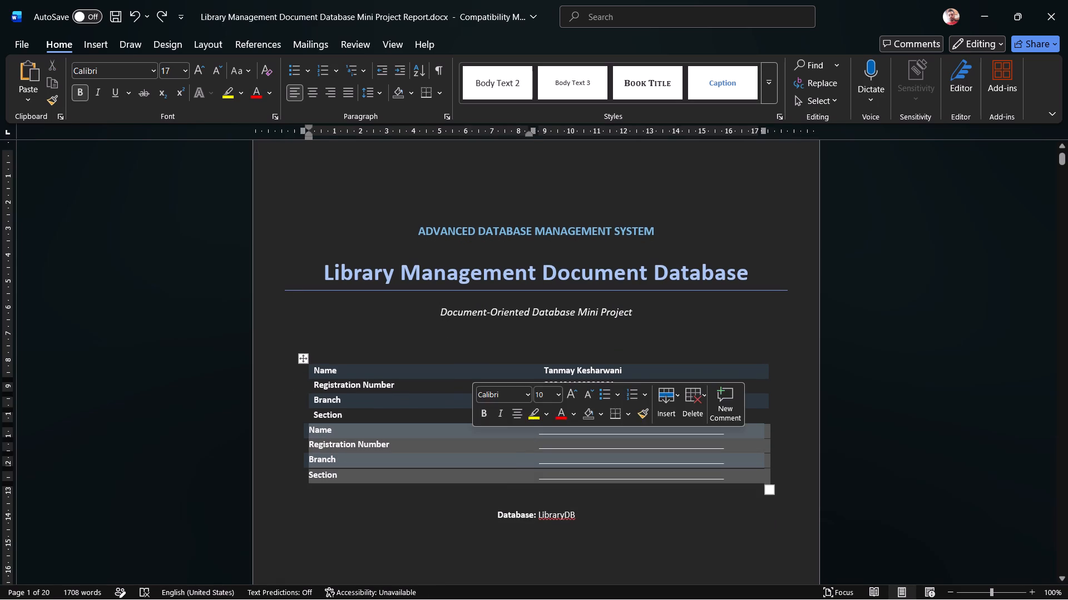
key("BackSpace")
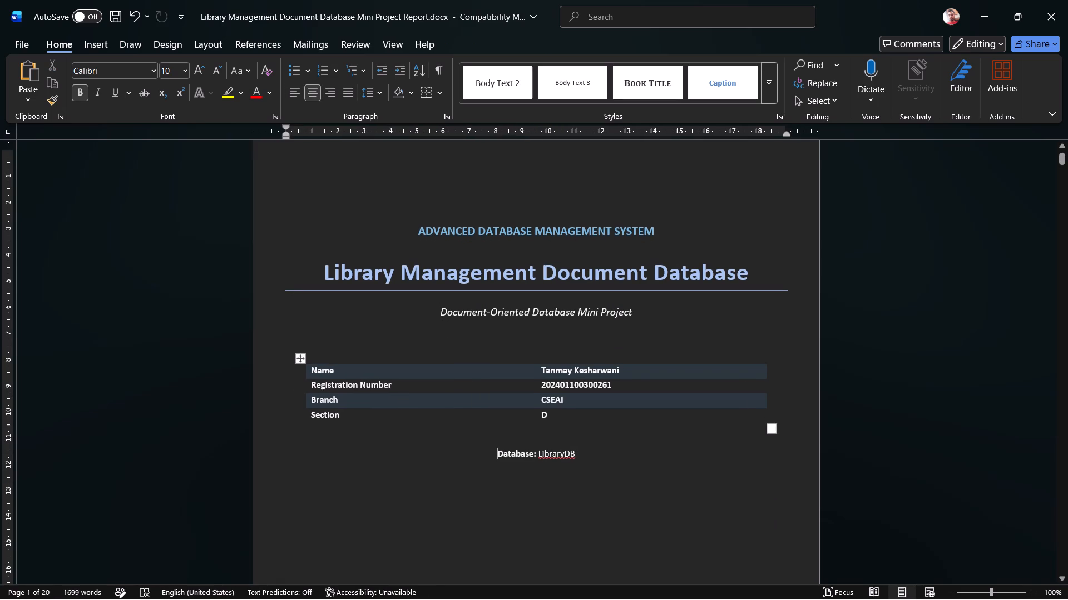
Reopen the ECommerce Product Catalog Management Mini Project Report document from the ADBS folder.
left_click(556, 346)
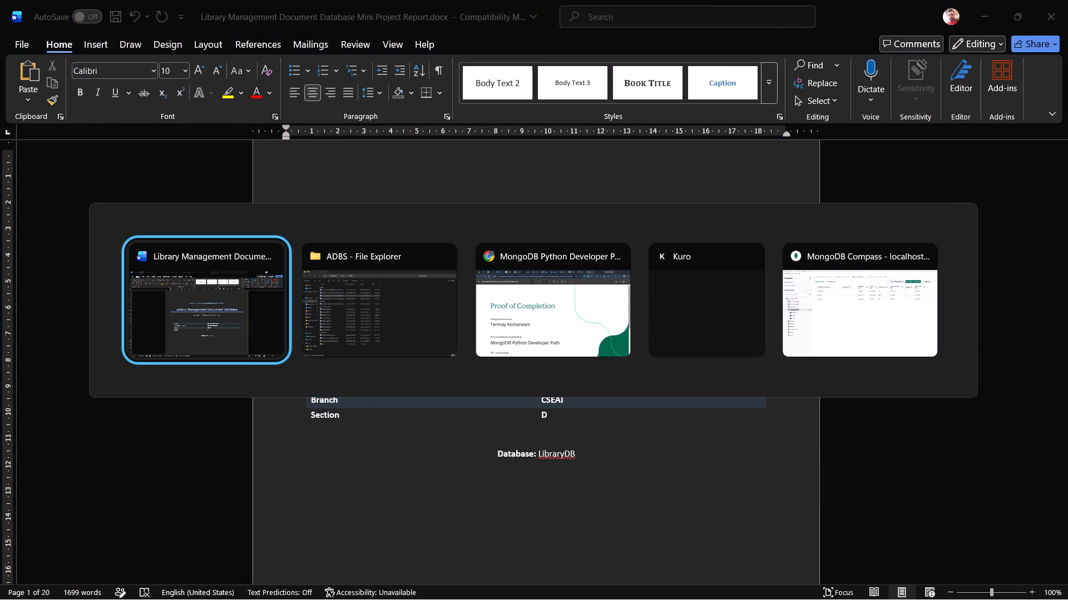
scroll(496, 342, "down", 1)
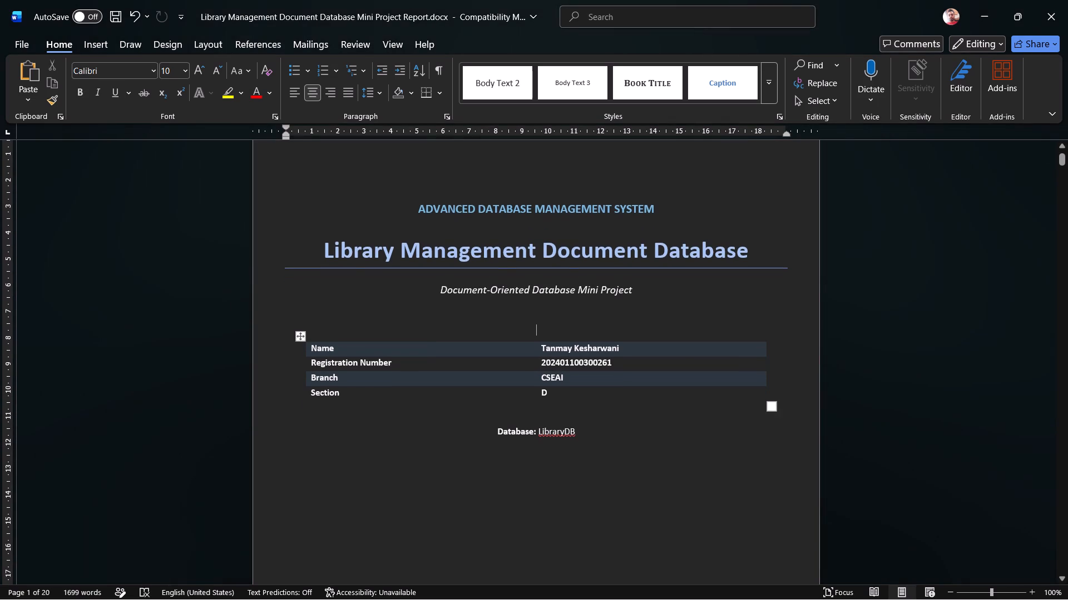
double_click(259, 205)
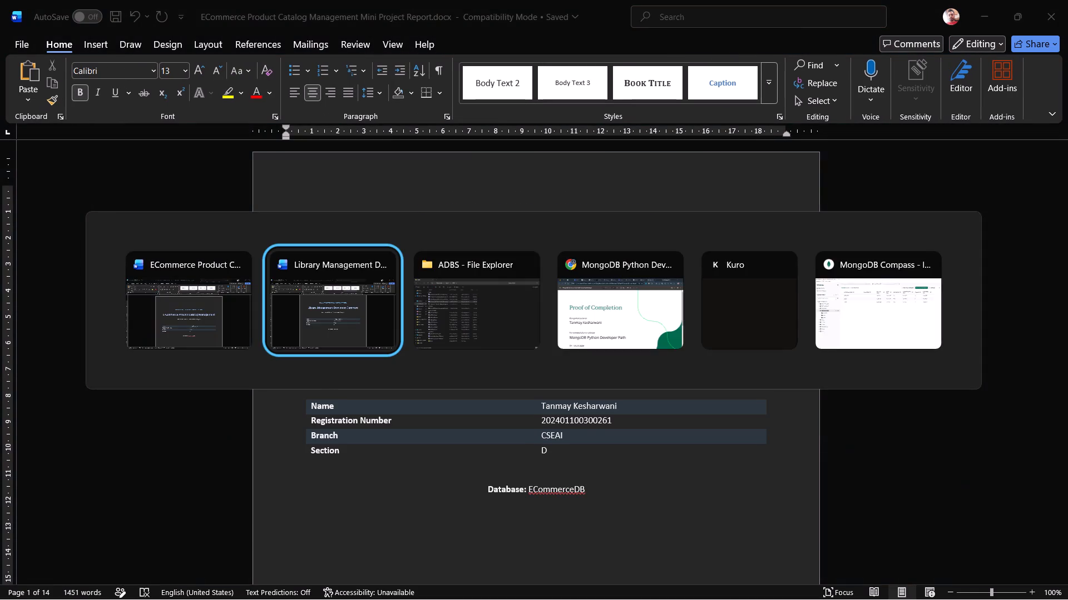
Switch back to the Library Management Document Database report and save it.
left_click(589, 483)
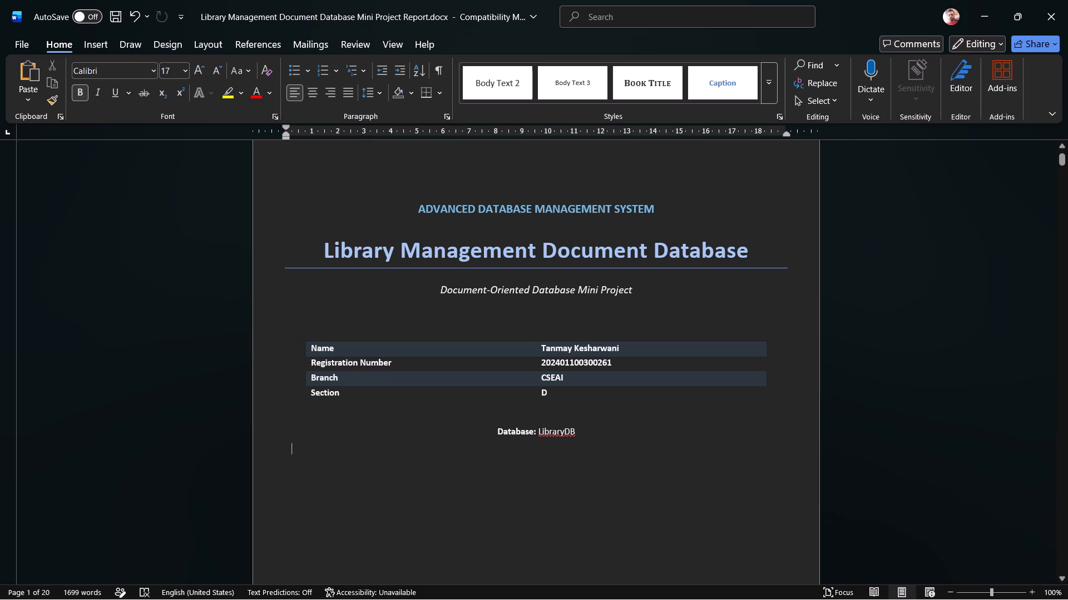
key("ctrl+s")
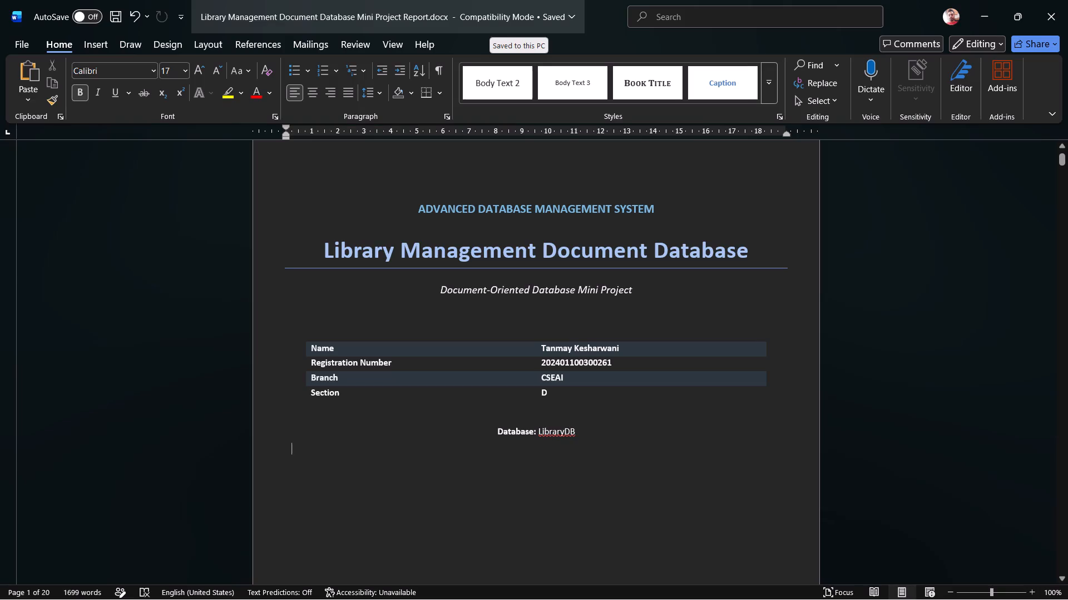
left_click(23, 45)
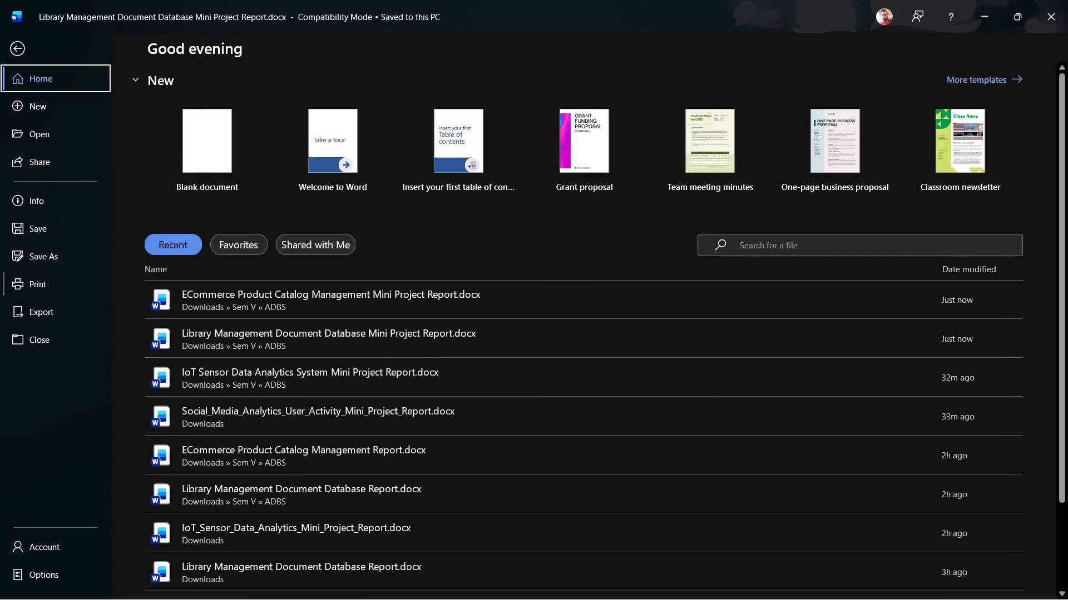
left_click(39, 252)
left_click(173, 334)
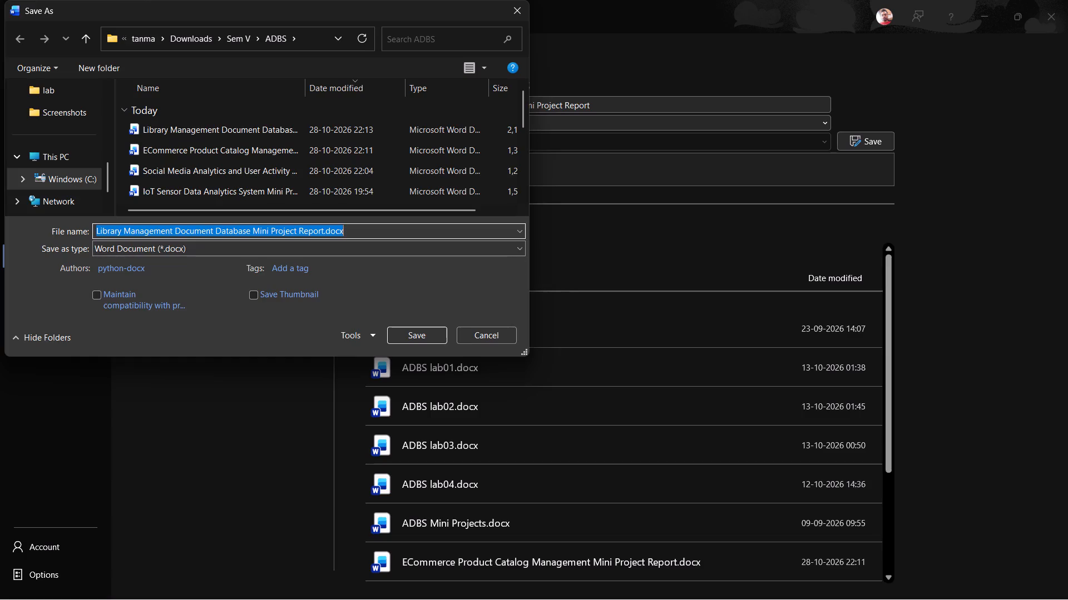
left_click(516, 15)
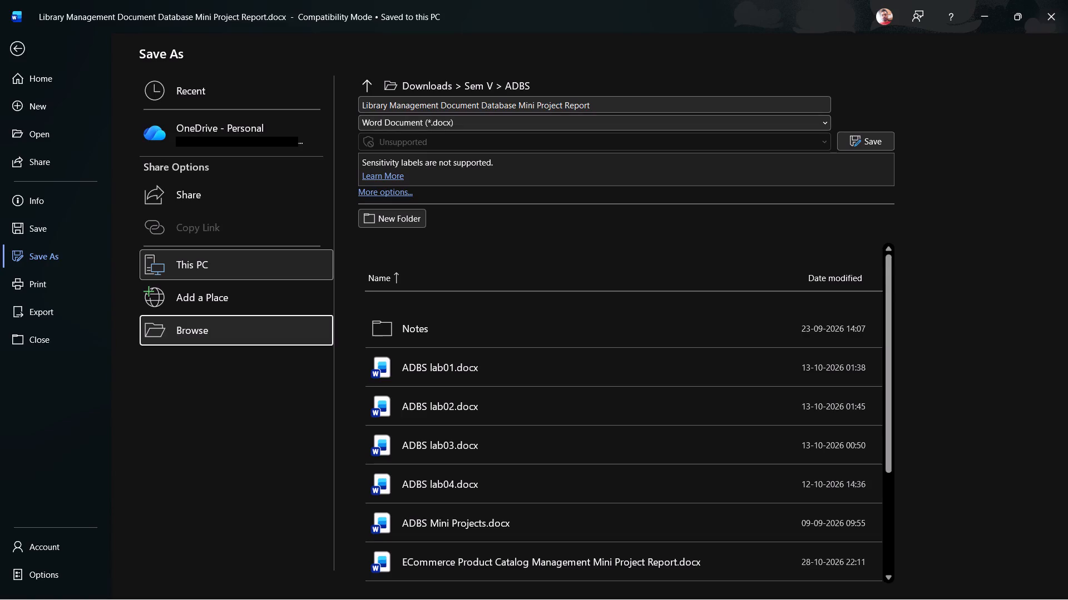
Close the Library Management Document Database report.
left_click(1042, 4)
Export the e-commerce report to the ADBS folder as ECommerce Product Catalog Management Mini Project Report.pdf with standard optimization.
scroll(483, 321, "down", 4)
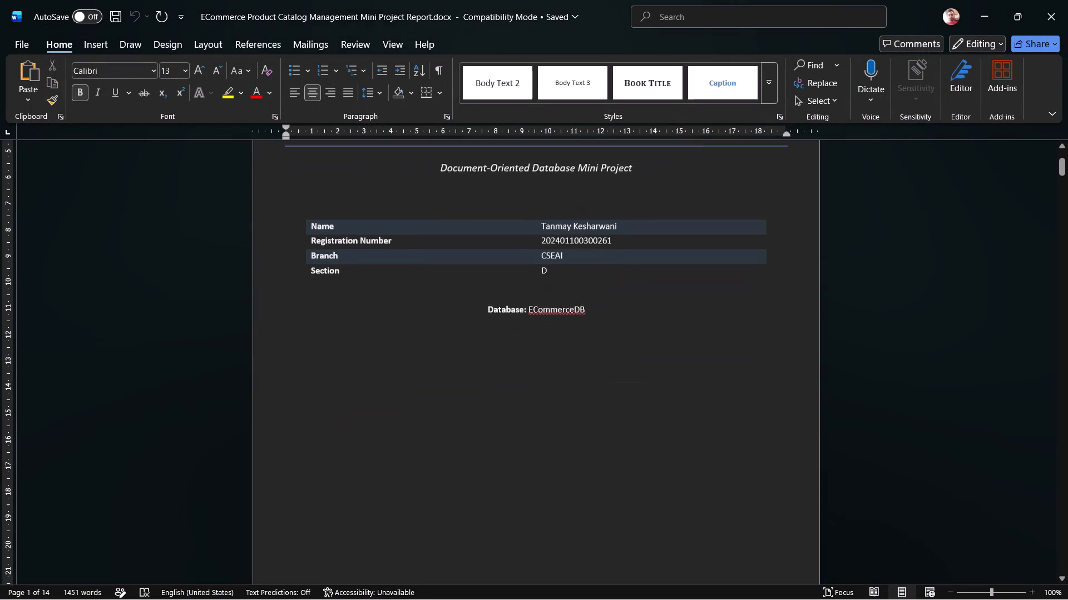
scroll(483, 321, "down", 5)
scroll(483, 321, "up", 3)
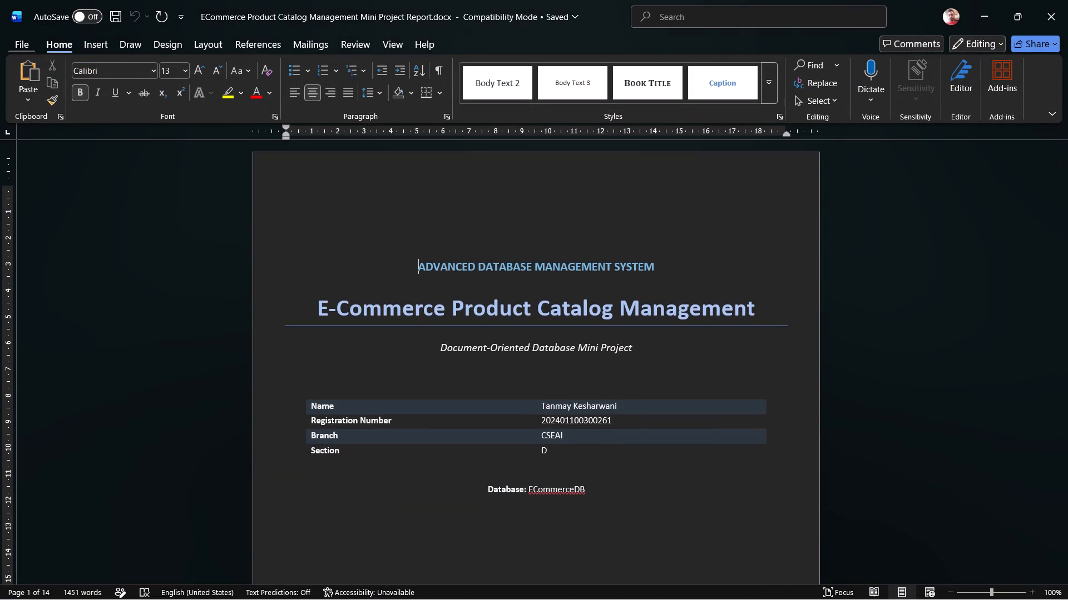
left_click(13, 47)
left_click(46, 312)
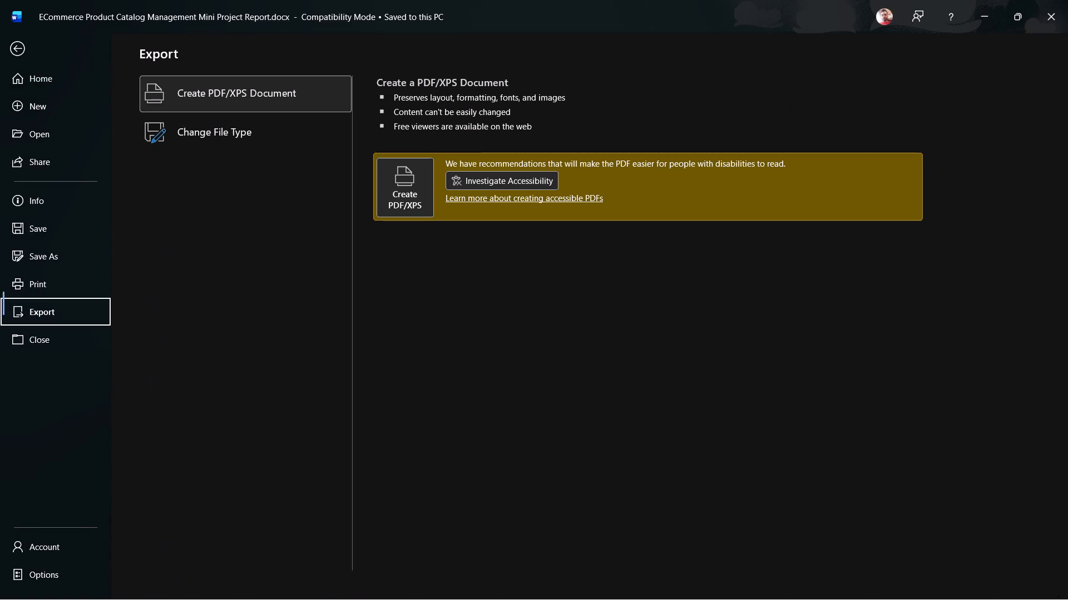
left_click(395, 189)
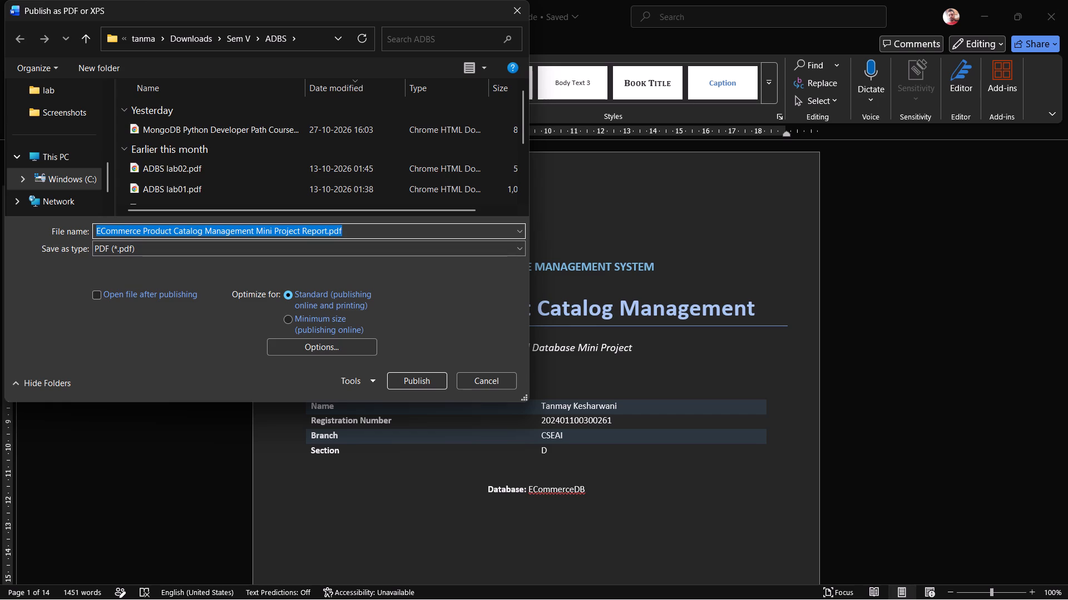
left_click(409, 376)
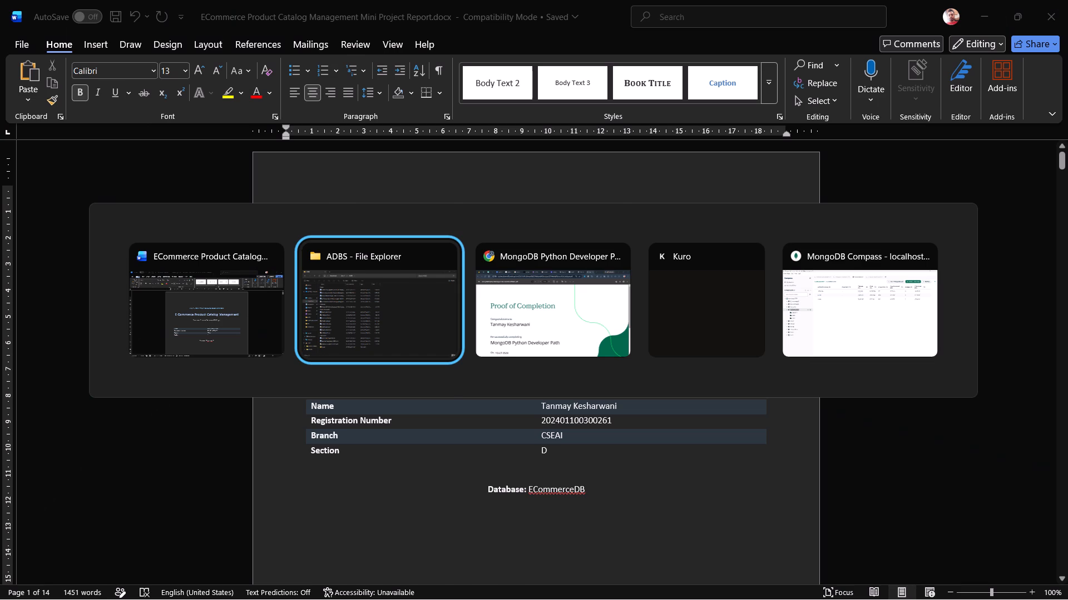
Open the Library Management Document Database Mini Project Report document again from the ADBS folder.
left_click(116, 44)
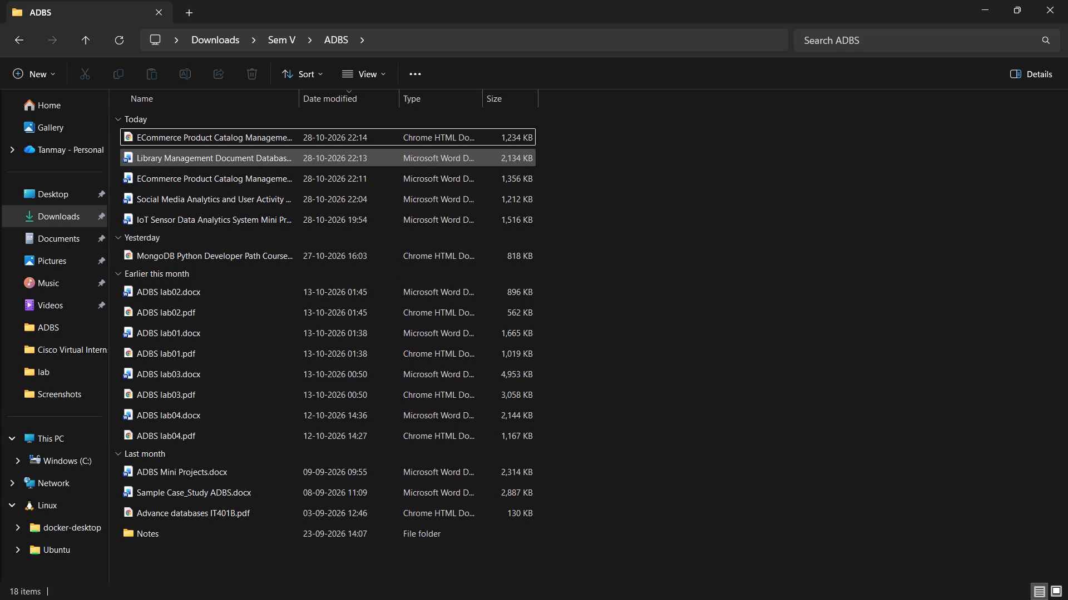
double_click(159, 152)
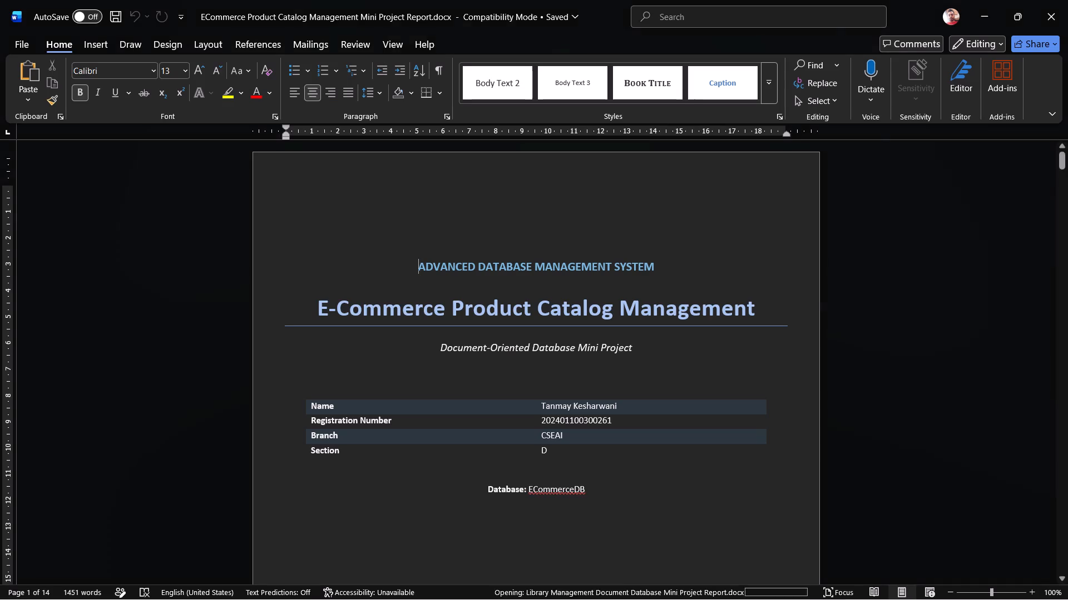
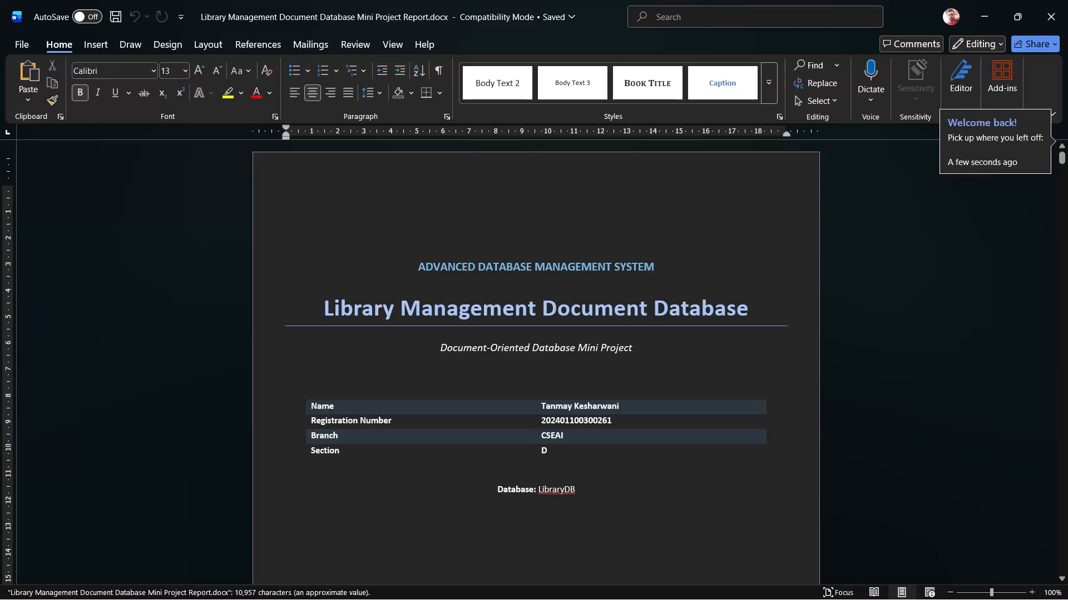
Export the Library Management report to the ADBS folder as Library Management Document Database Mini Project Report.pdf with standard optimization.
scroll(487, 223, "down", 1)
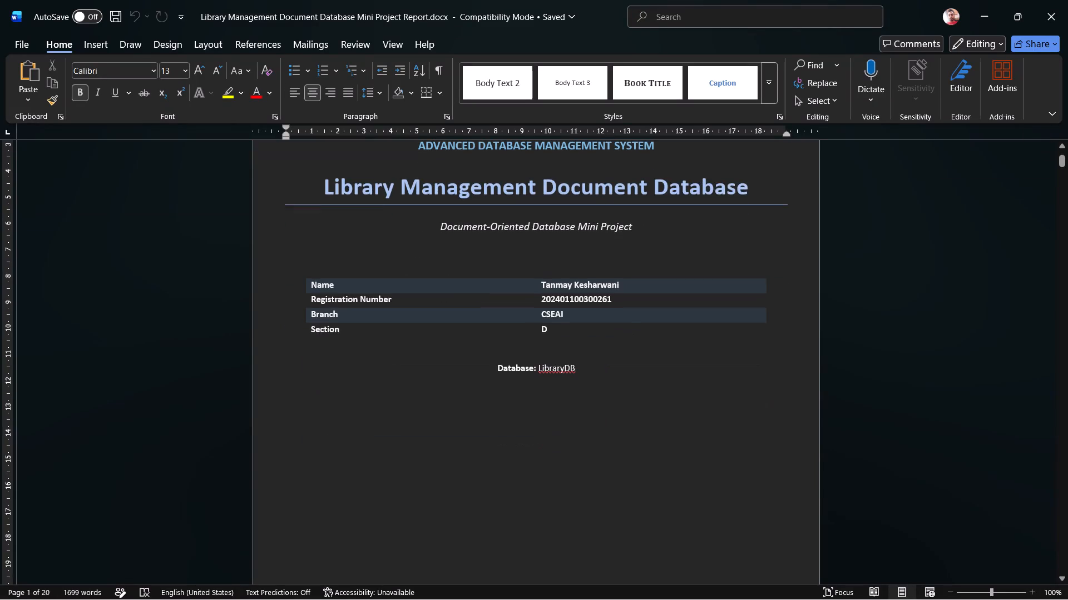
scroll(487, 223, "down", 1)
left_click(24, 44)
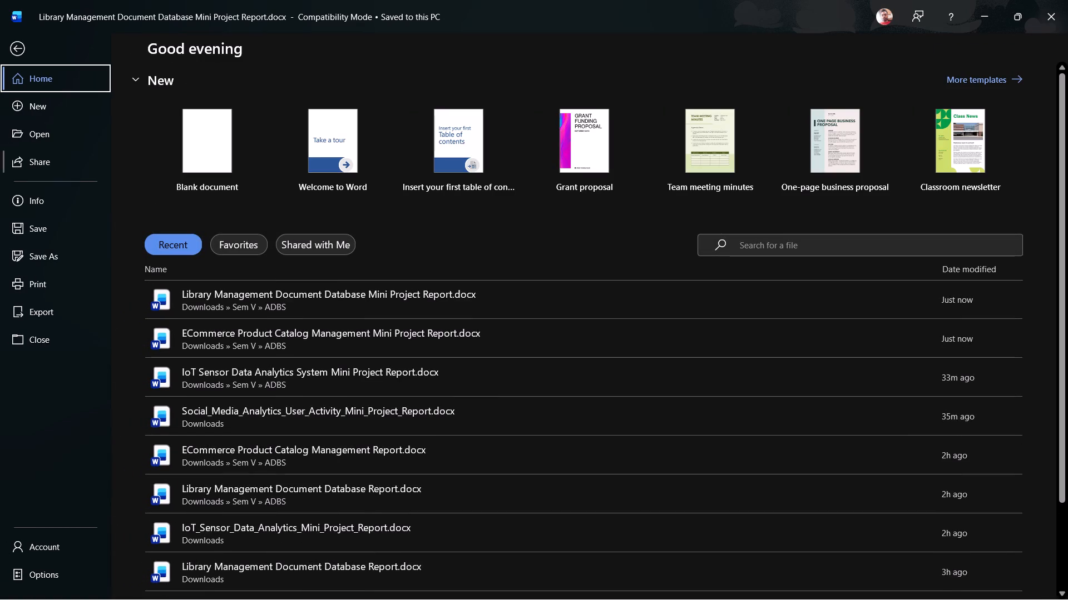
left_click(58, 312)
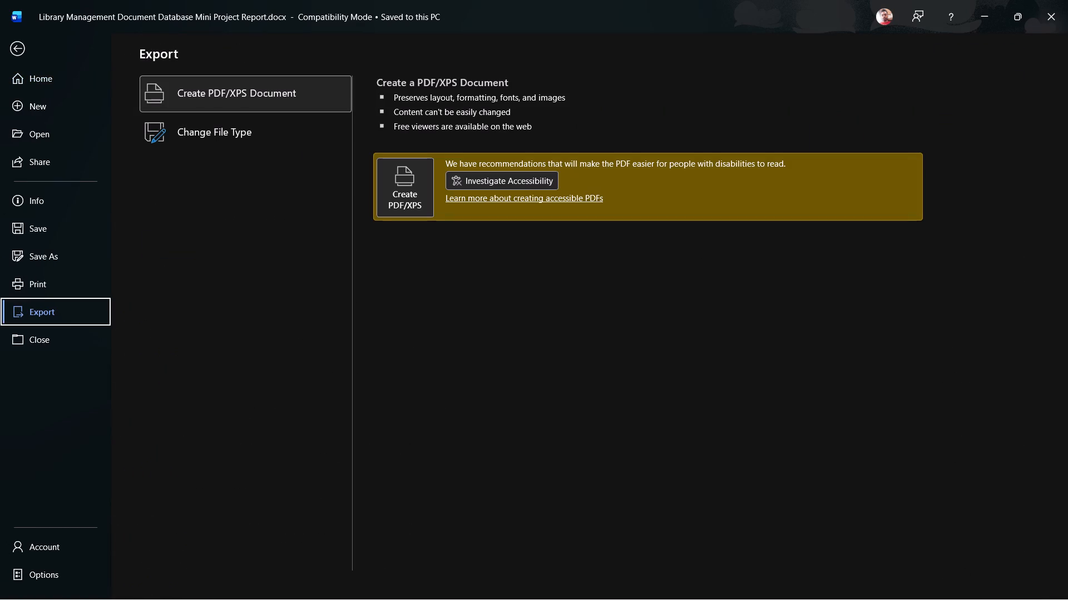
left_click(389, 198)
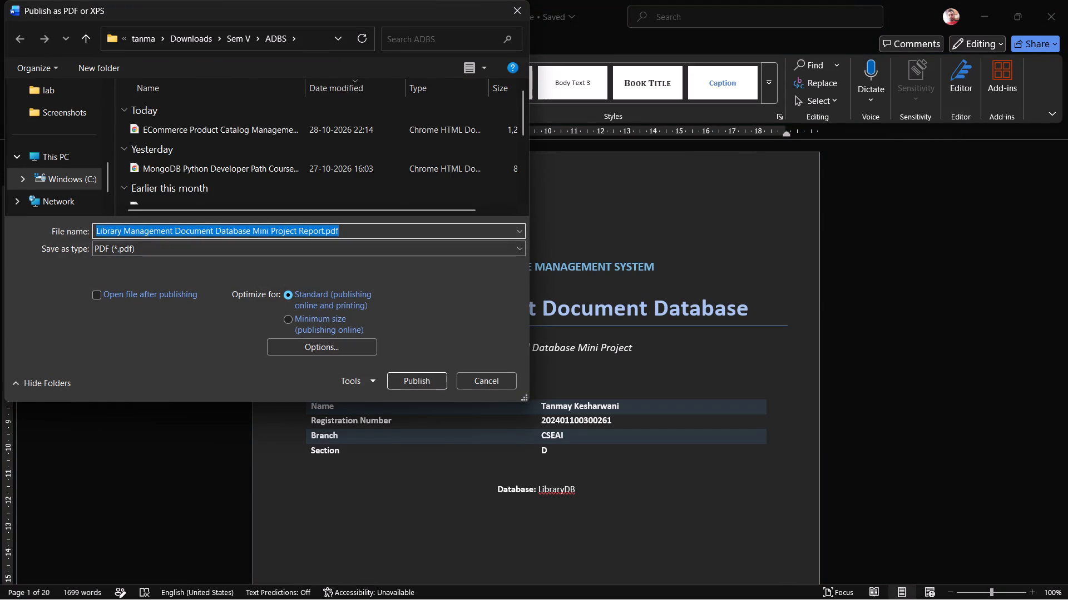
left_click(420, 379)
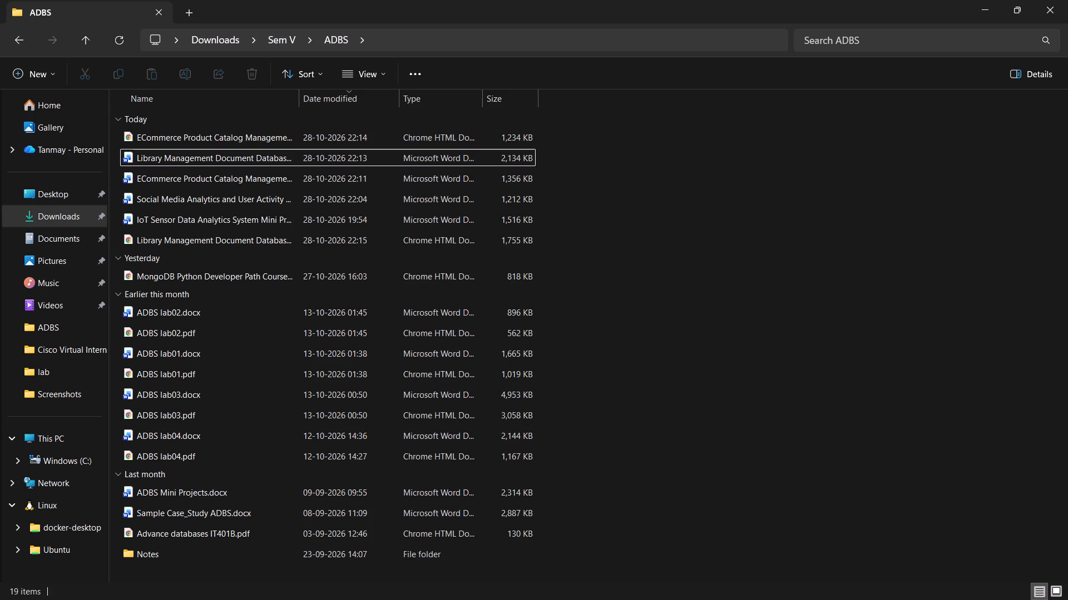
Refresh the ADBS folder's file list in File Explorer.
left_click(115, 42)
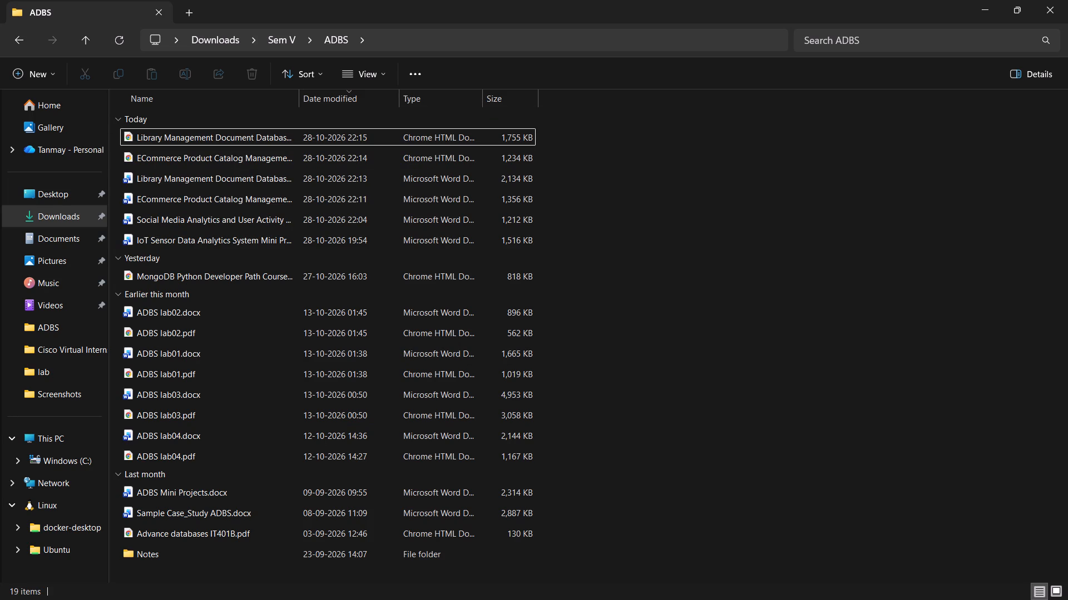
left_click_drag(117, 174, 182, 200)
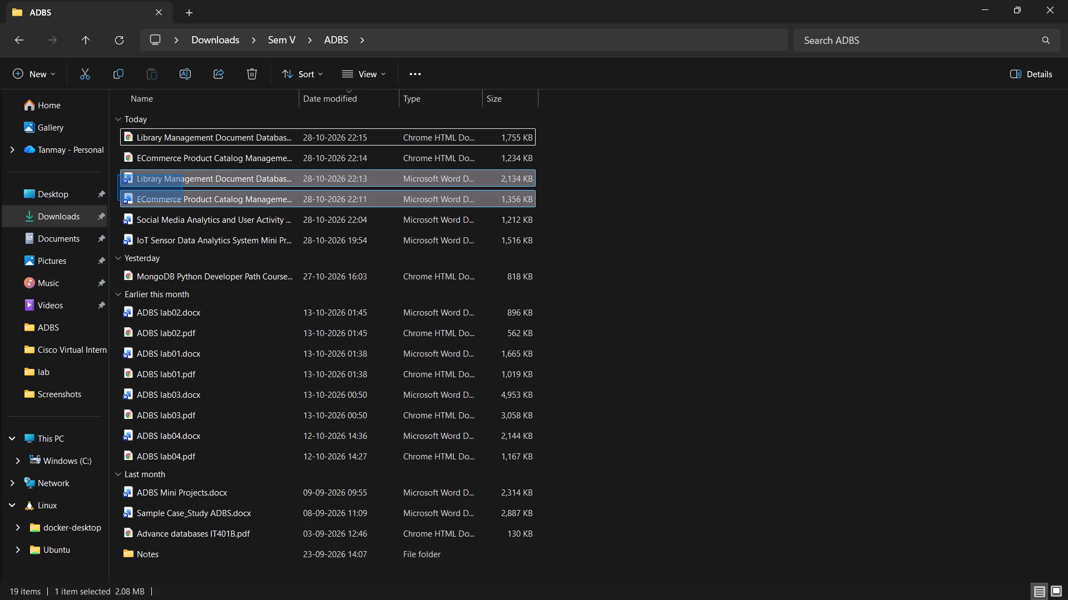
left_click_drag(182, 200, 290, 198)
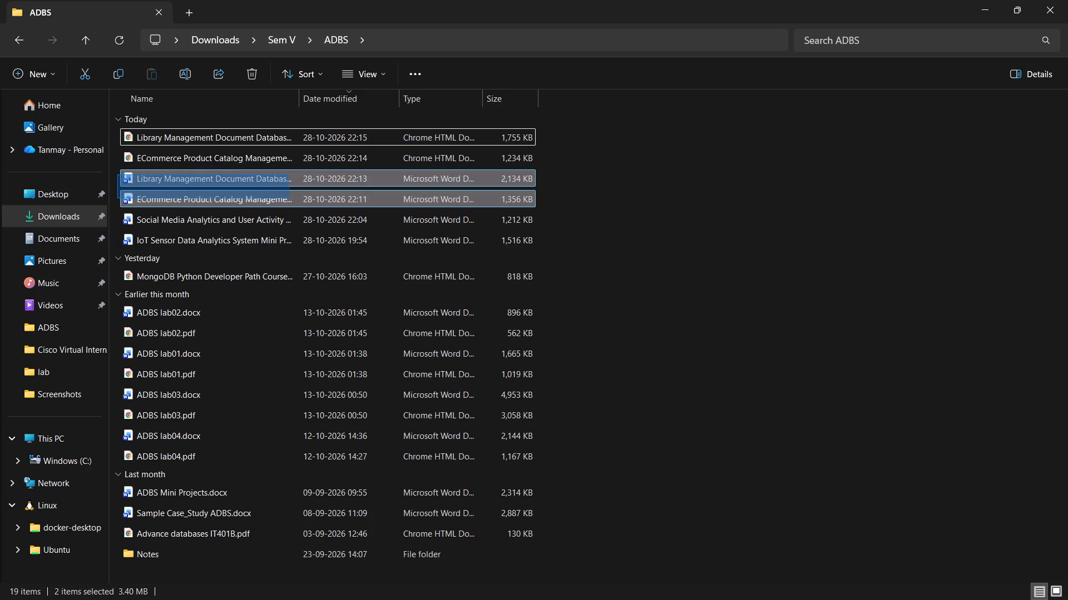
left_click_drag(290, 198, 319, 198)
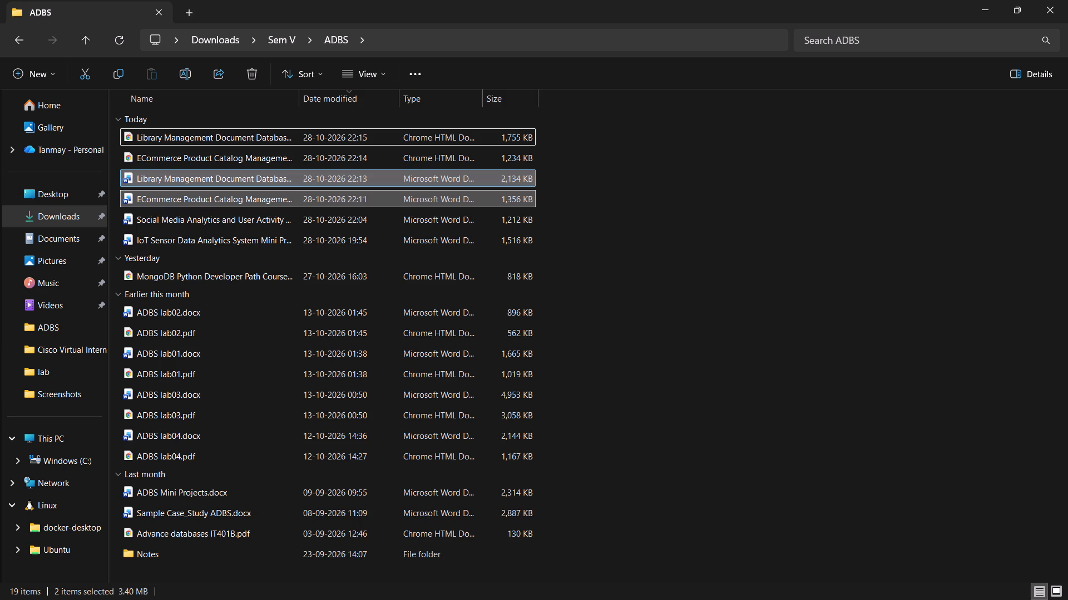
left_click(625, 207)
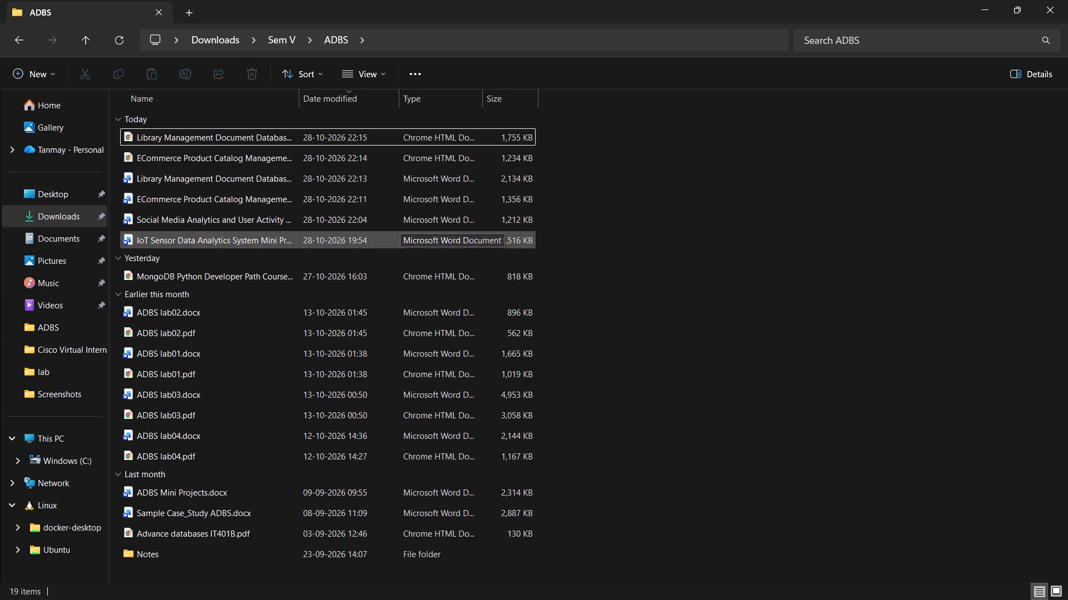
Open the Social Media Analytics and User Activity System Mini Project Report document from the ADBS folder and enable editing.
double_click(210, 224)
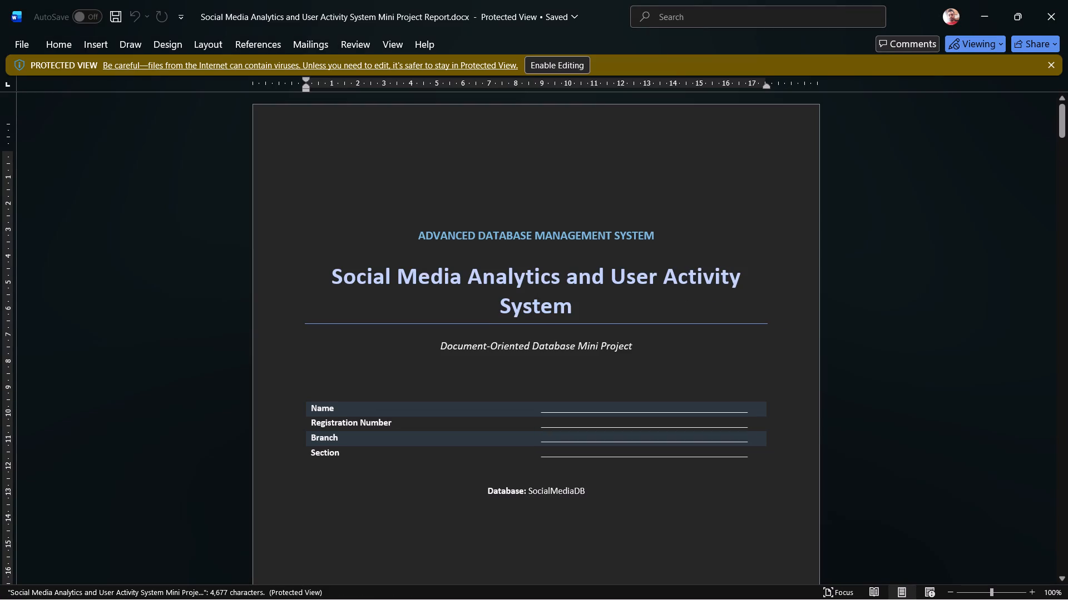
left_click(770, 454)
left_click(396, 413)
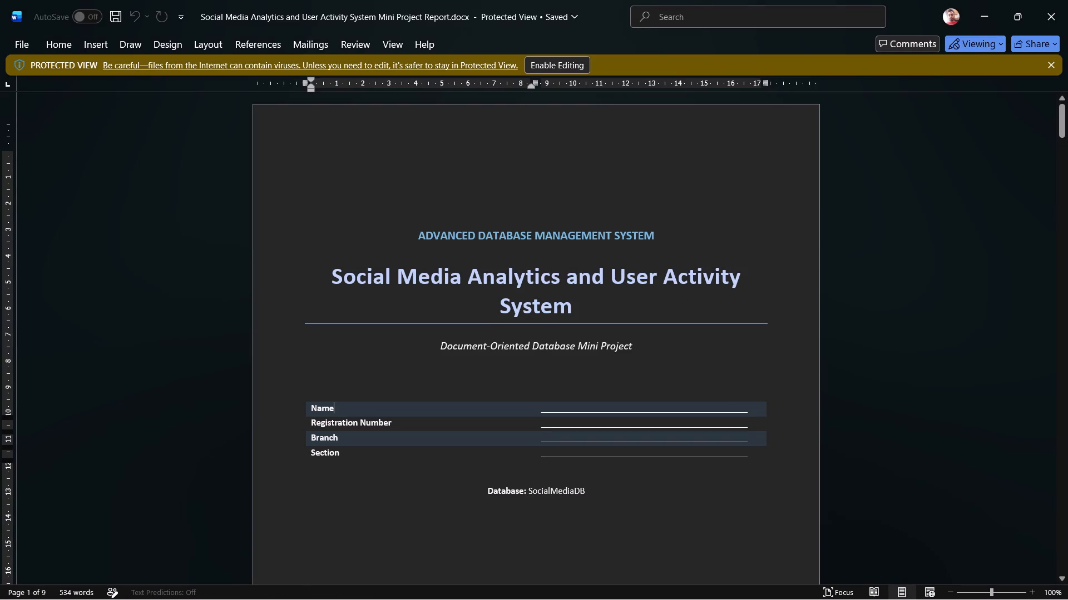
left_click(535, 69)
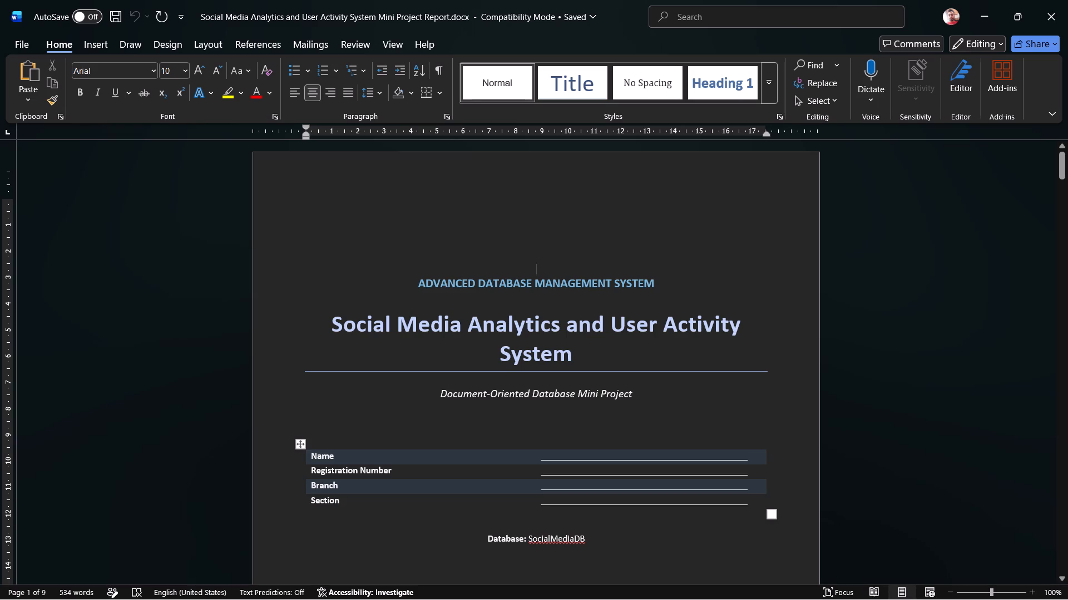
Delete the blank student details table from the Social Media Analytics report's cover page.
left_click(299, 442)
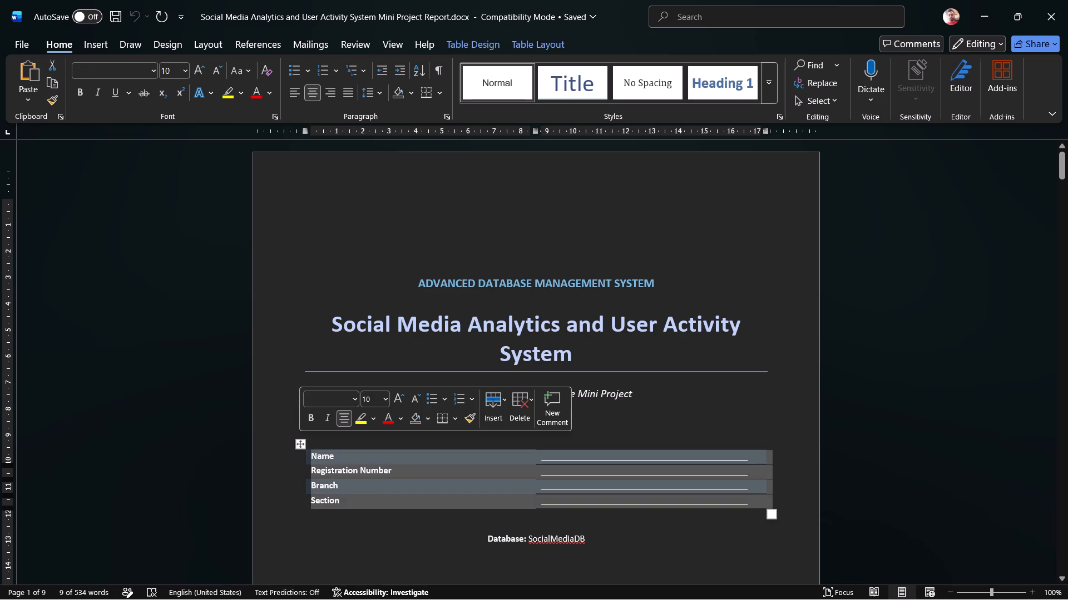
key("BackSpace")
Look through the clipboard history for the copied student details.
key("super+v")
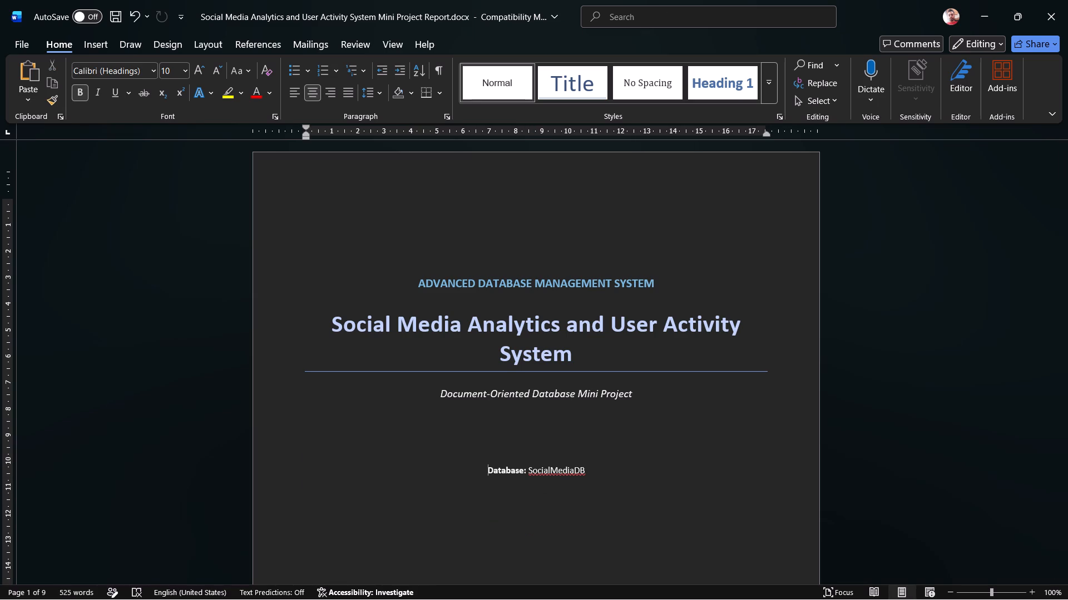
scroll(118, 402, "down", 2)
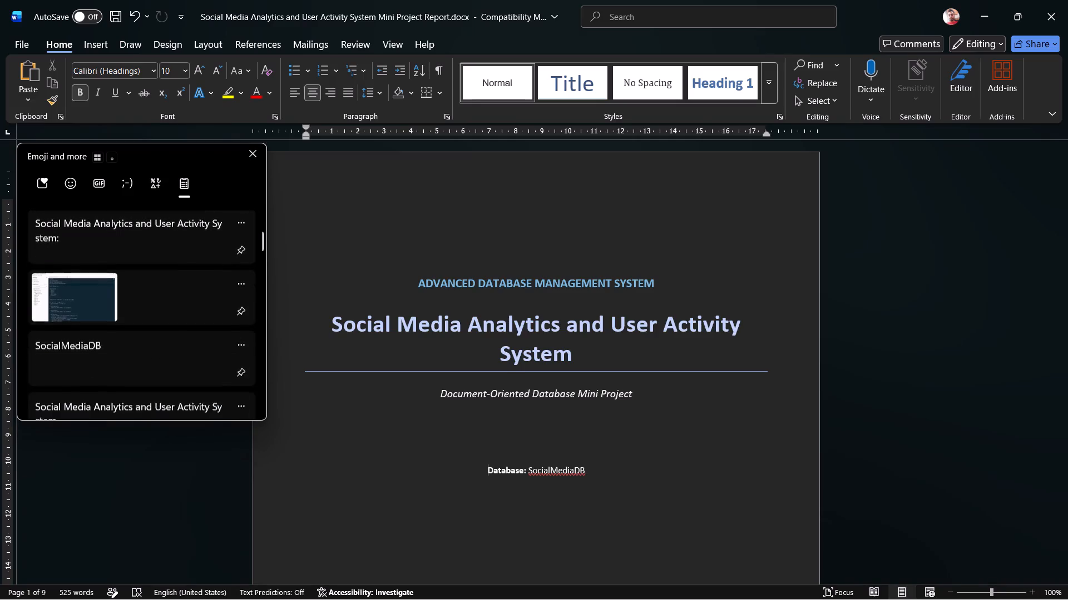
scroll(118, 402, "down", 13)
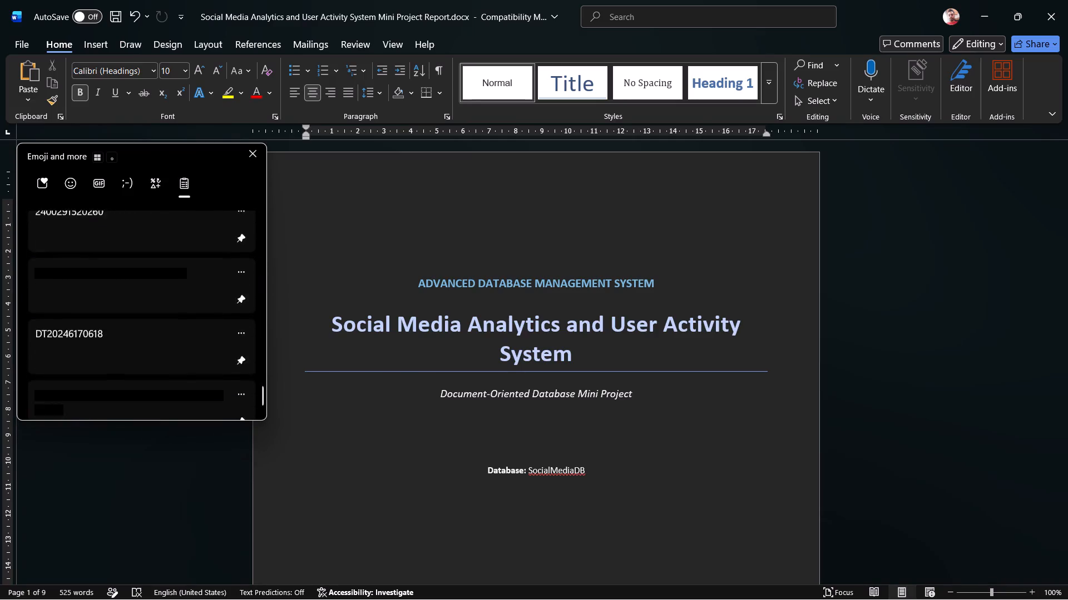
scroll(197, 245, "up", 17)
left_click(236, 212)
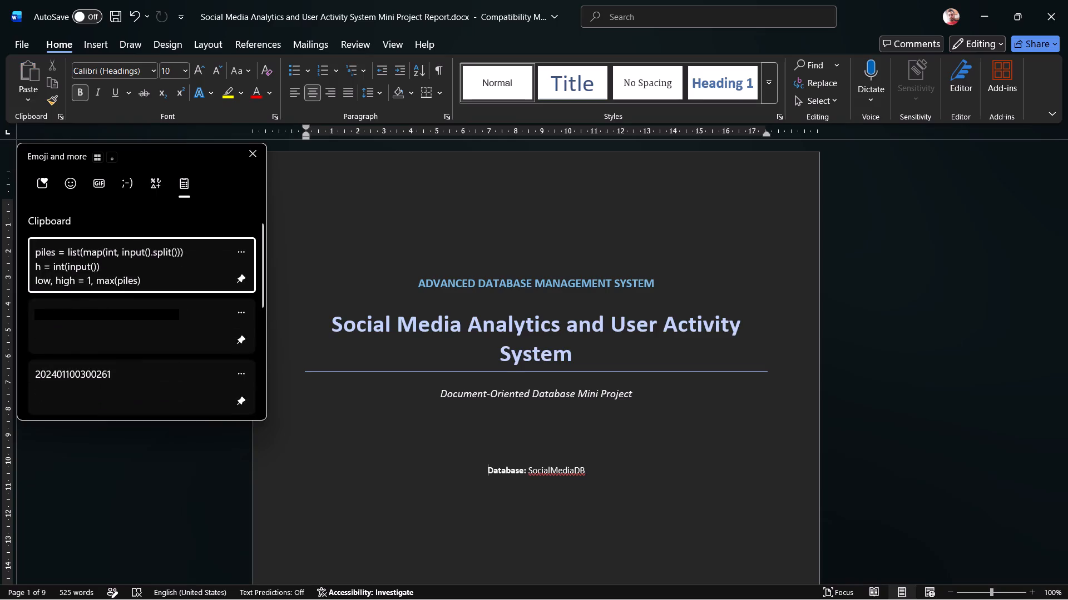
left_click(237, 249)
left_click(222, 274)
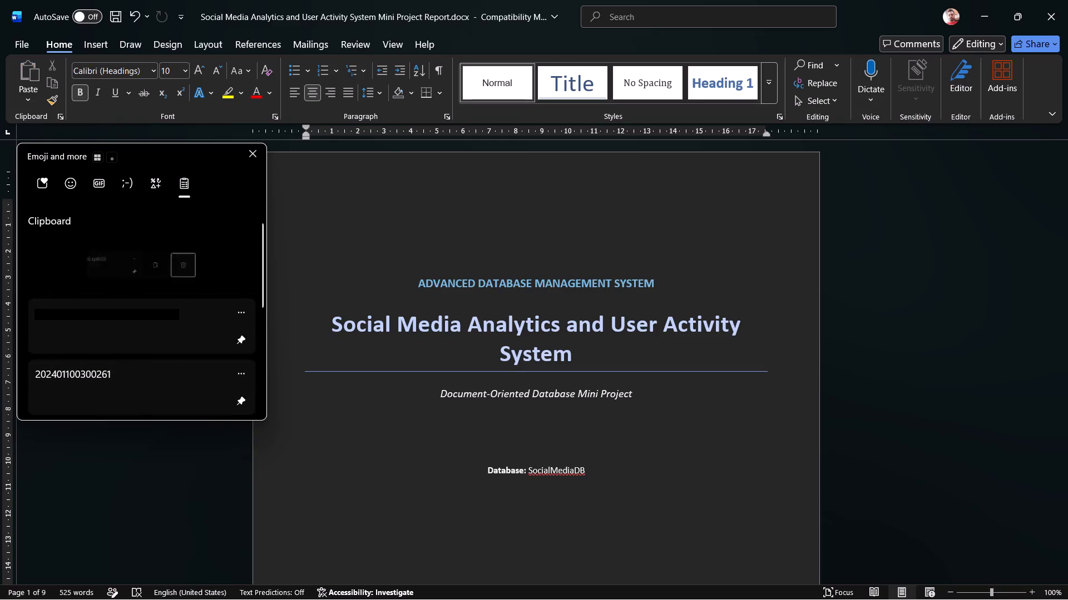
left_click(335, 217)
Copy the filled student details table from the Library Management report onto the Social Media report's cover page, below the subtitle.
left_click(493, 442)
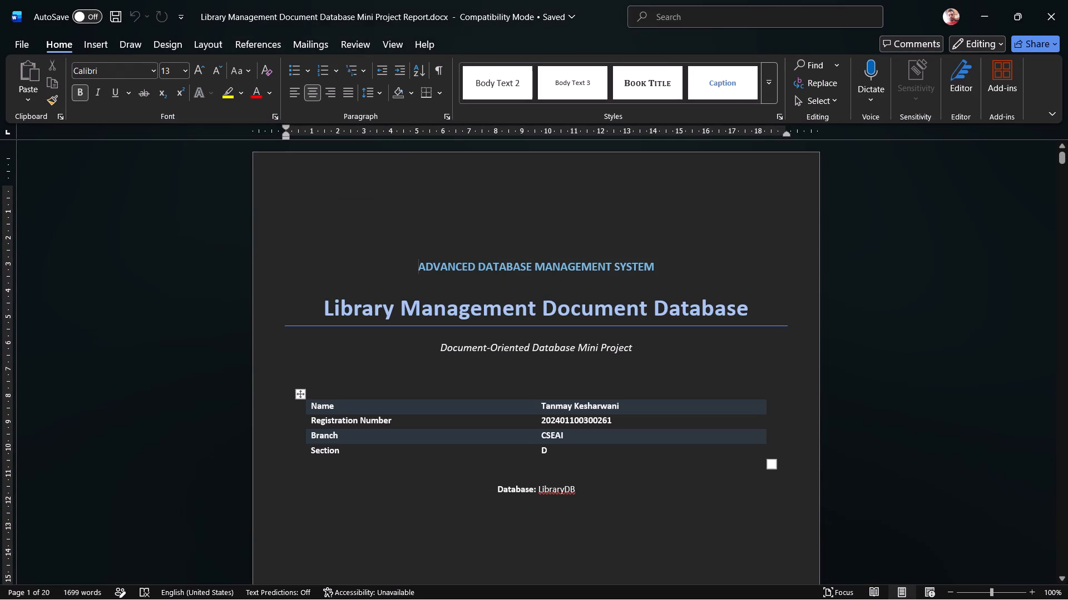
left_click(772, 464)
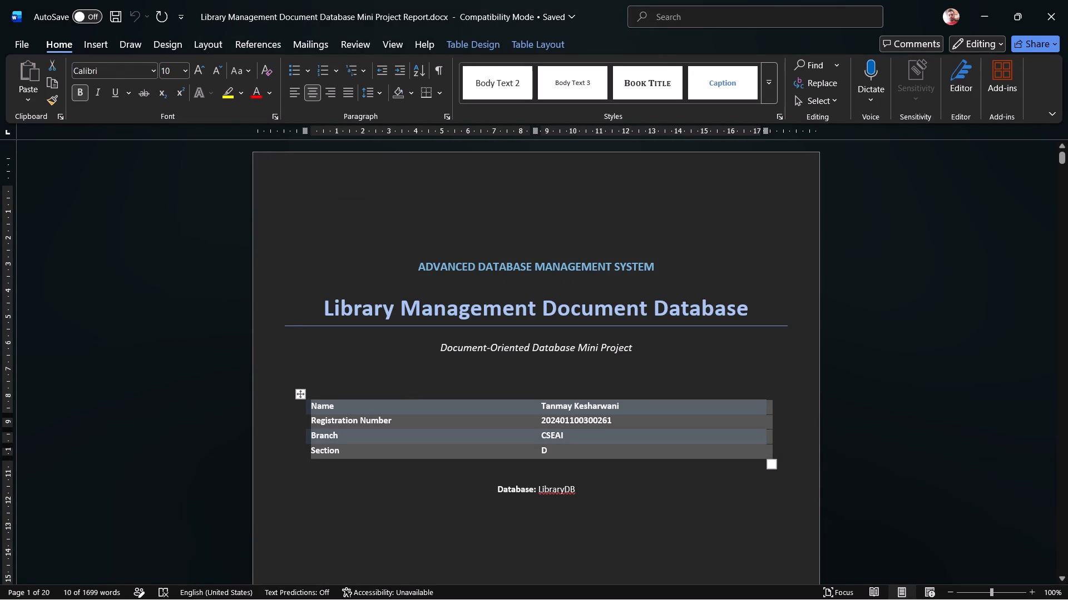
right_click(385, 412)
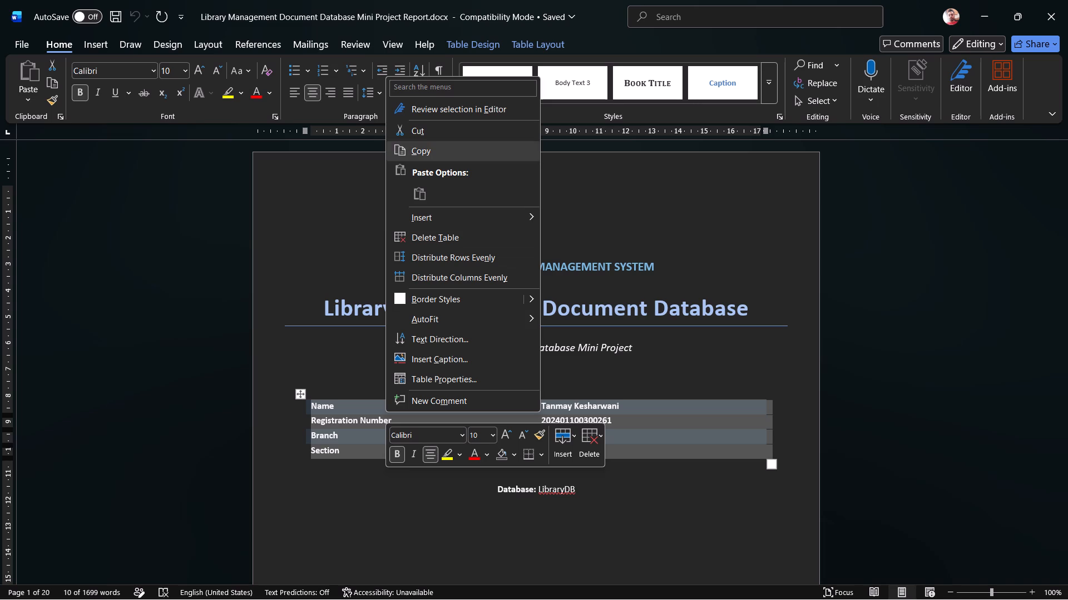
left_click(425, 151)
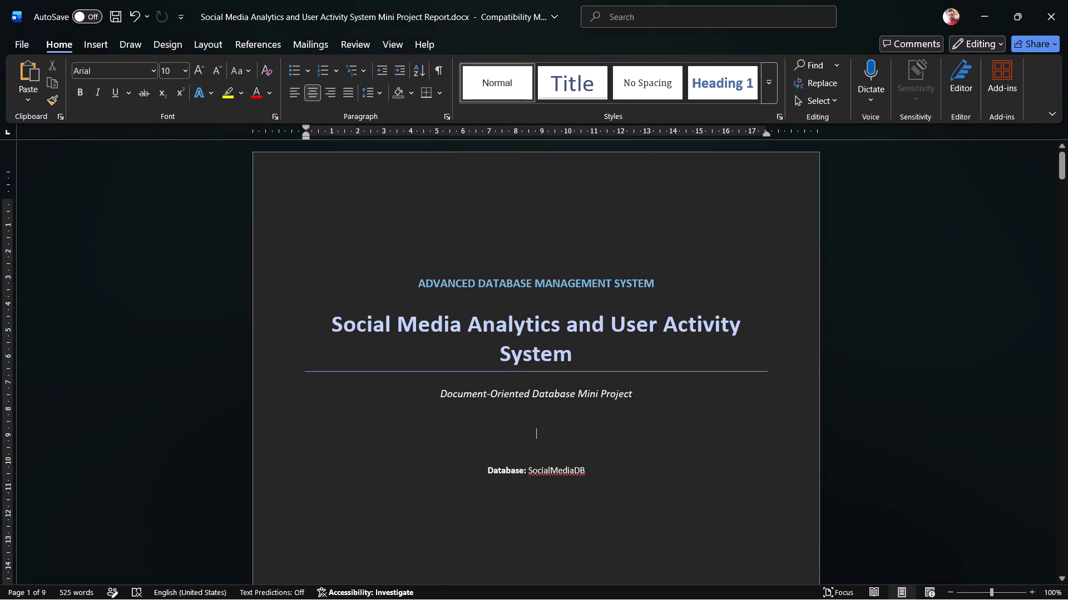
key("ctrl+v")
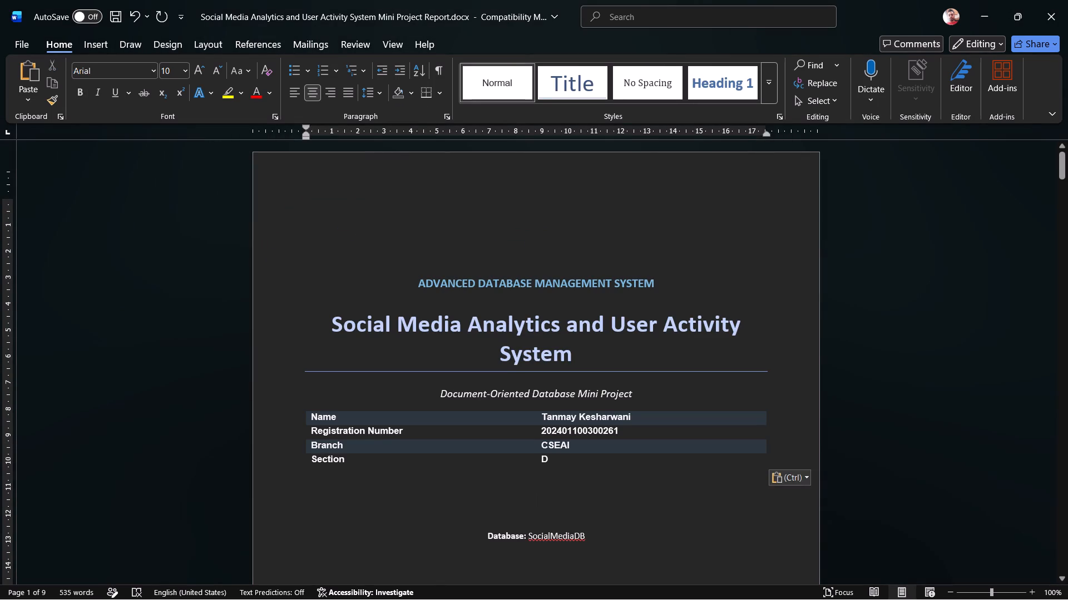
Add a blank line between the Document-Oriented Database Mini Project subtitle and the student details table.
left_click(647, 397)
key("Return")
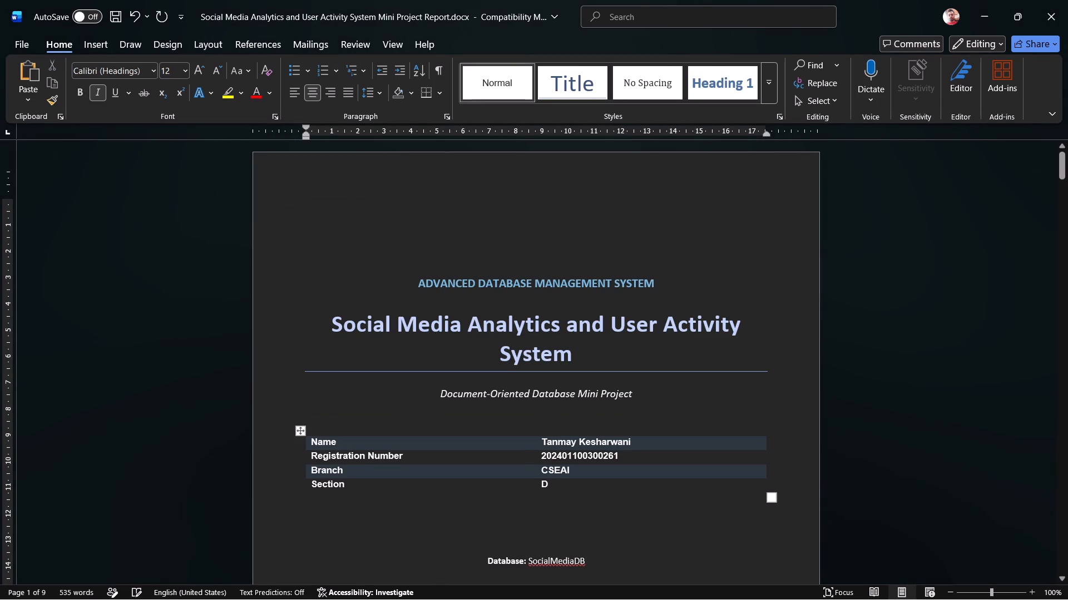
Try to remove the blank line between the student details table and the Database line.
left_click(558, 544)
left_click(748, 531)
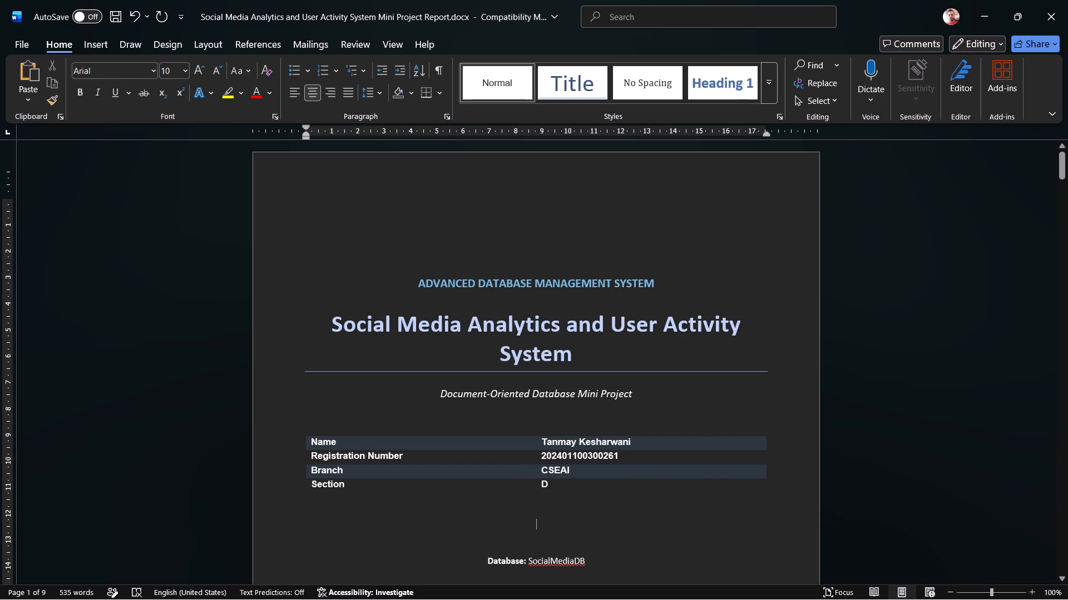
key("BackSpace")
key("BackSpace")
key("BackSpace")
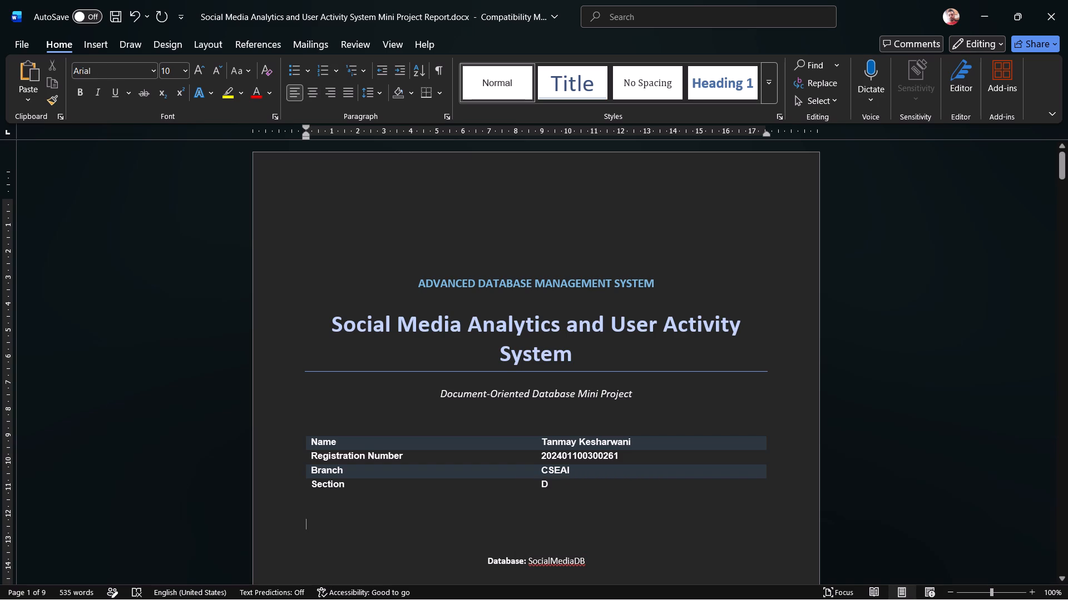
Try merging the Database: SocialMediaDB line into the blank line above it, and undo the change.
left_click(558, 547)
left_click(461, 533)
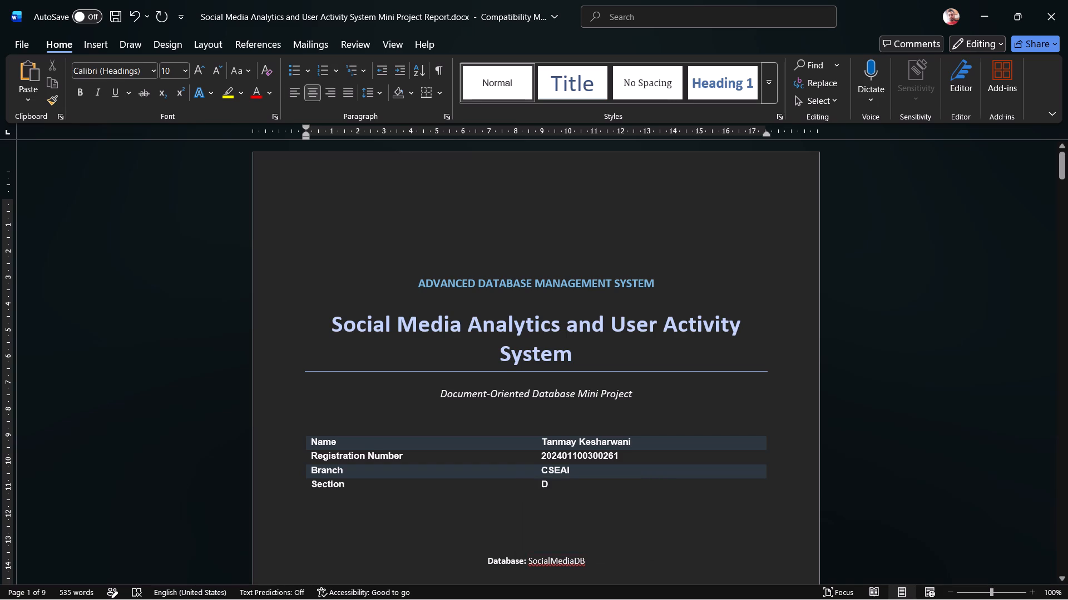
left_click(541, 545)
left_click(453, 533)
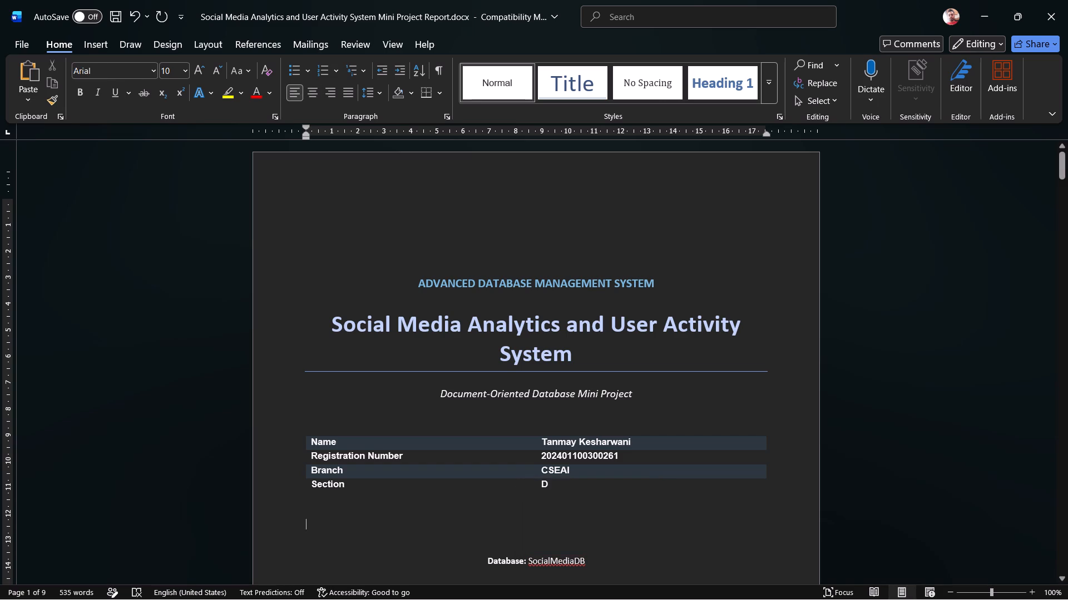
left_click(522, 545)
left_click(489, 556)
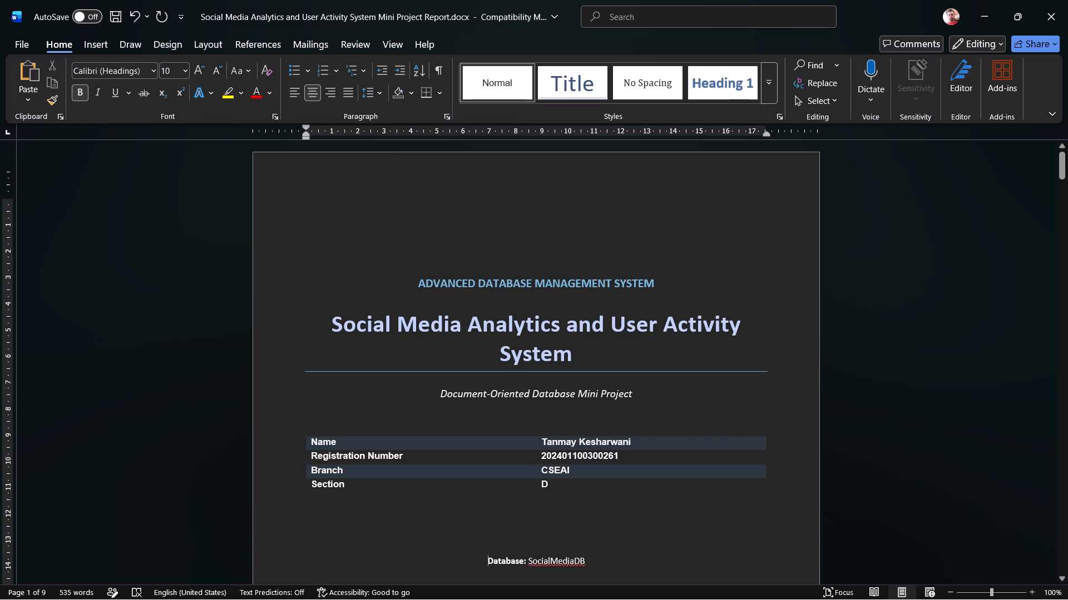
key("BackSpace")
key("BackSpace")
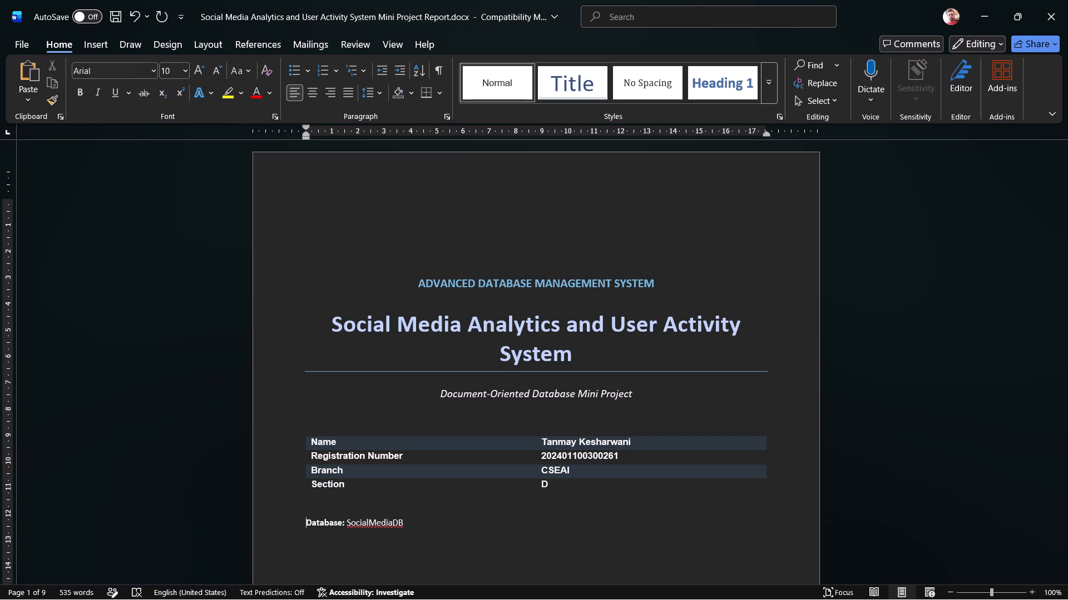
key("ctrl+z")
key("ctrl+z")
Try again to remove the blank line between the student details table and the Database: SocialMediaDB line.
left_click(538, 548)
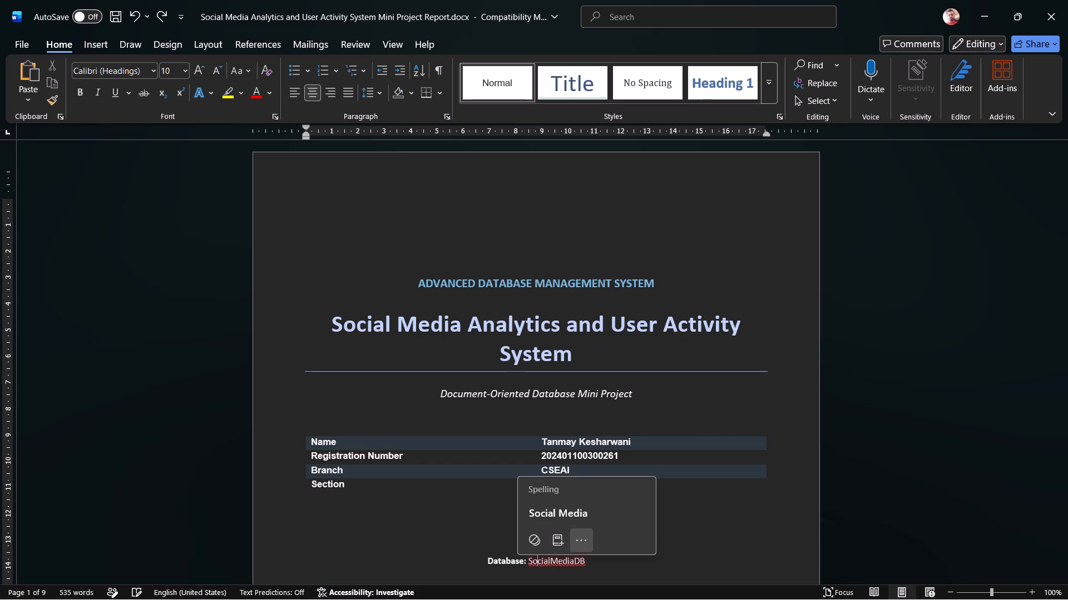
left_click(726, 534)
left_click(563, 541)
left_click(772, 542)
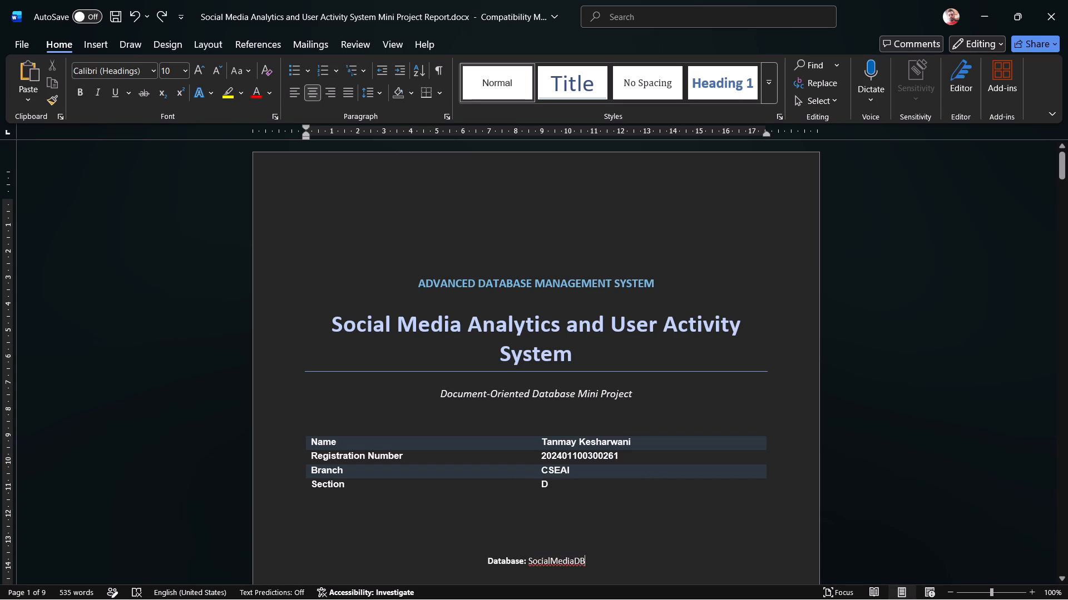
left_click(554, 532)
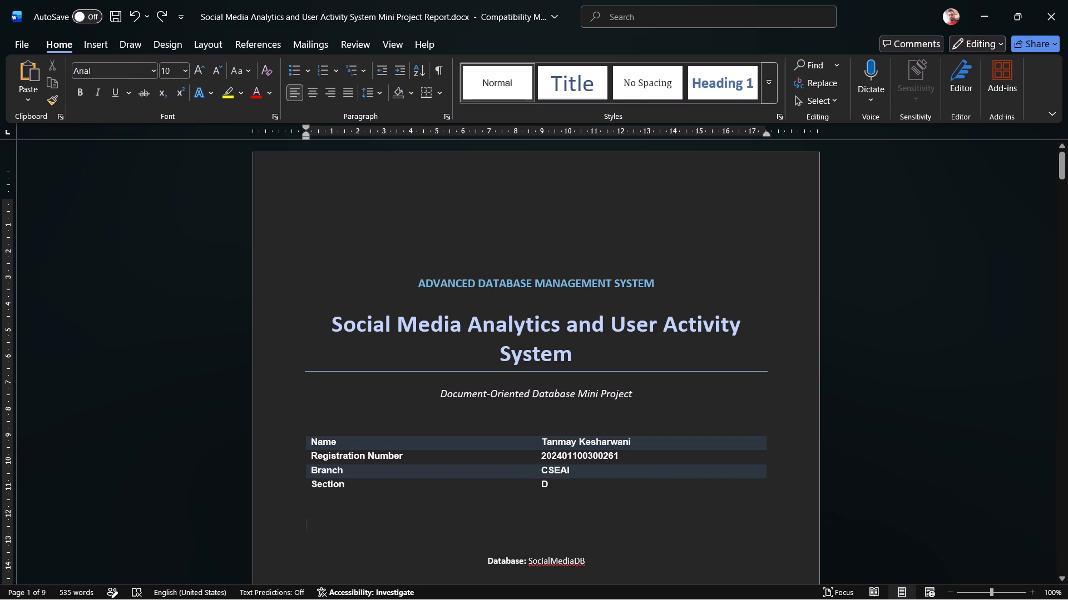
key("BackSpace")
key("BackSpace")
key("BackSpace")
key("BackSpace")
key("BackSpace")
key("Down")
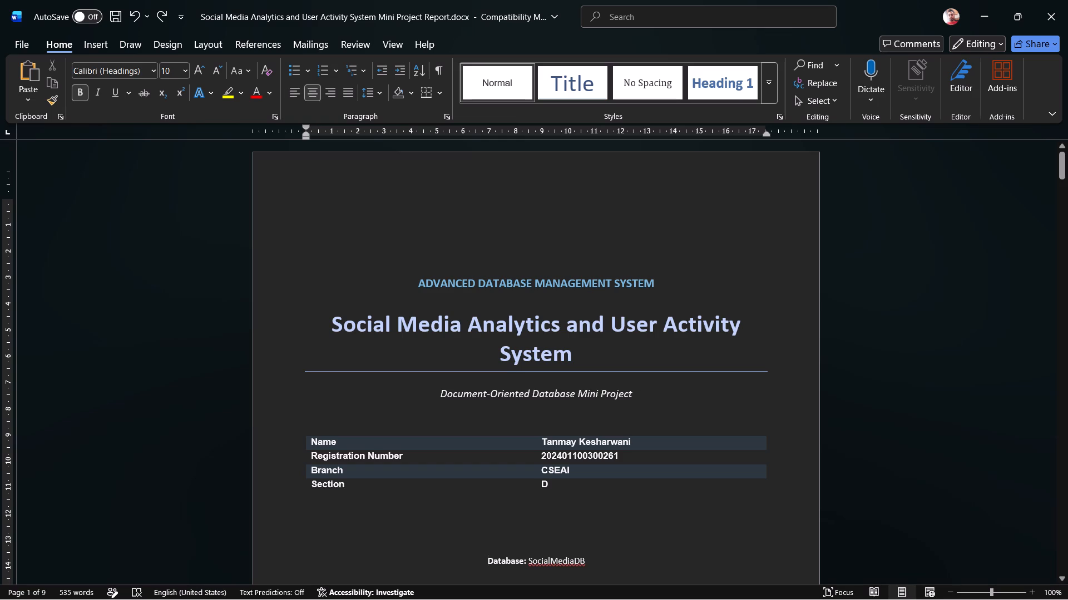
Undo the table replacement and spacing edits on the cover page, back to the original blank student details table.
key("ctrl+z")
key("ctrl+z")
key("ctrl+z")
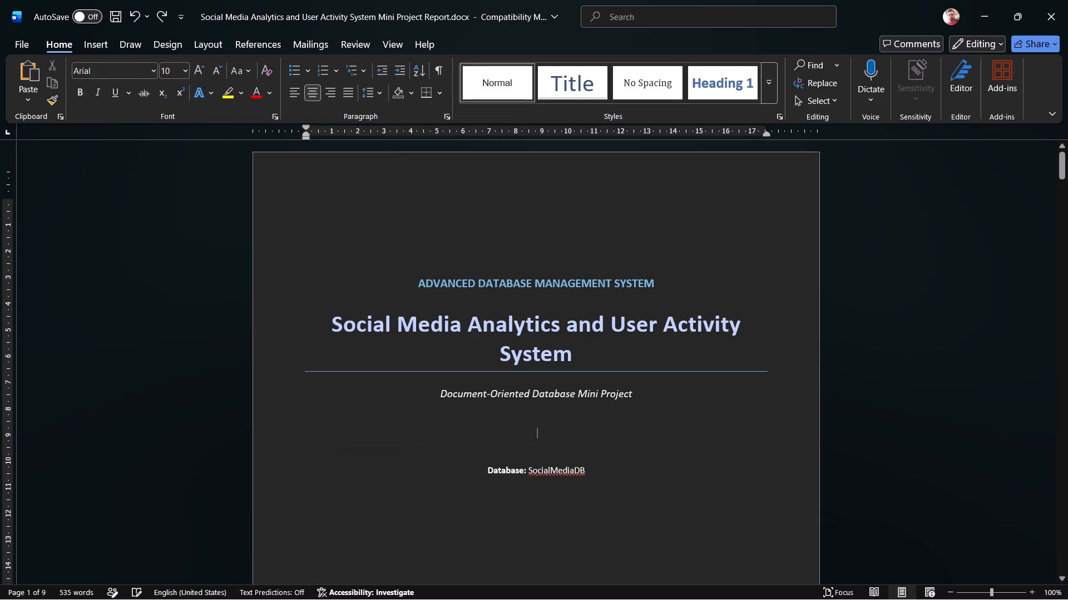
key("Down")
key("Up")
key("ctrl+z")
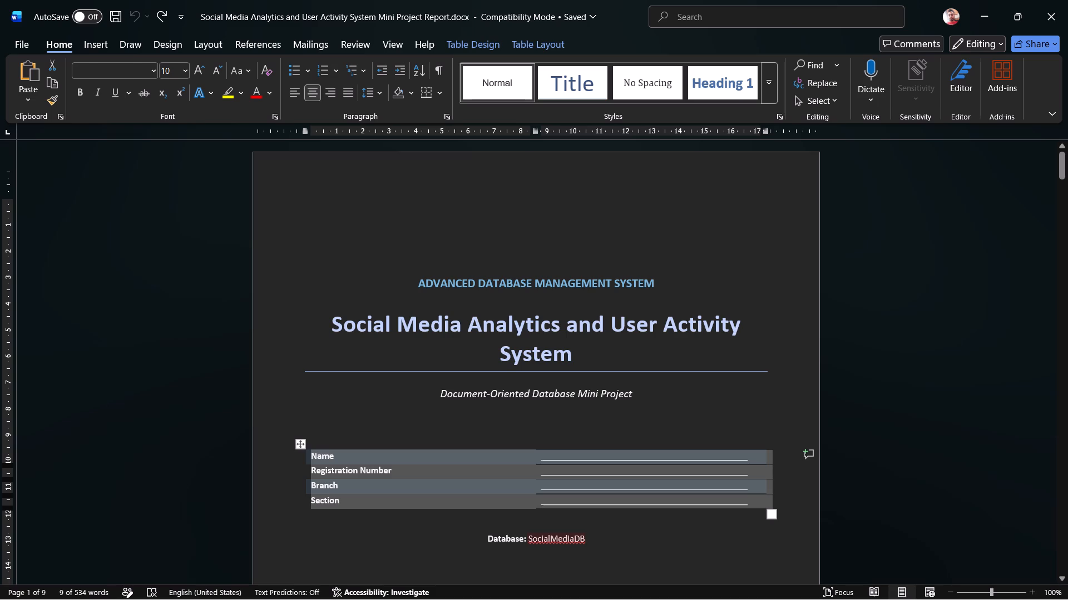
Paste the copied, filled student details table at the selected blank details table on the cover page.
key("ctrl+v")
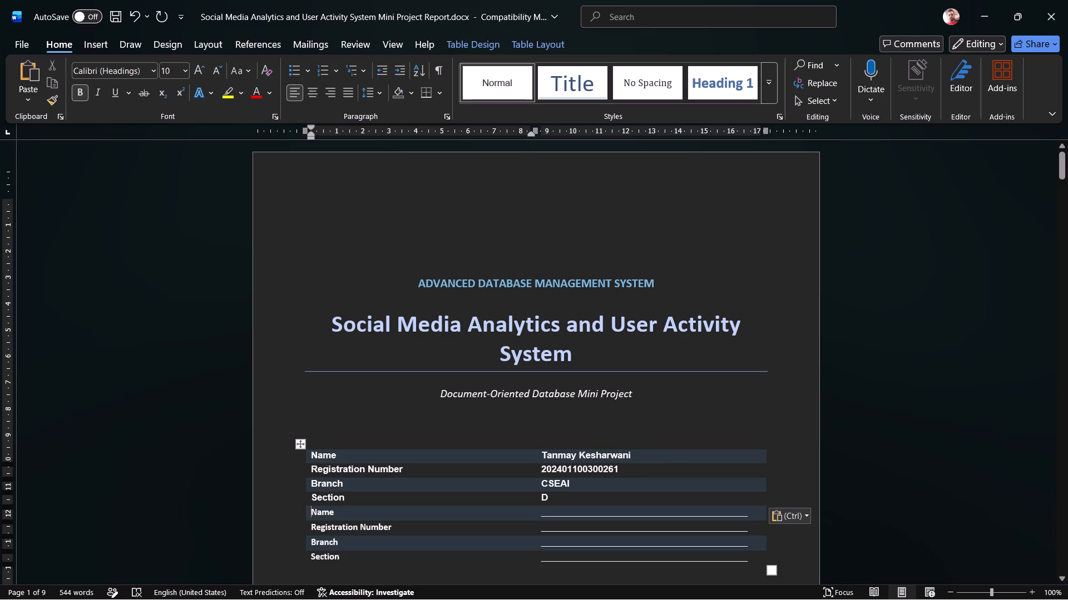
Delete the four unfilled Name, Registration Number, Branch and Section rows below the filled student details rows.
scroll(792, 473, "down", 1)
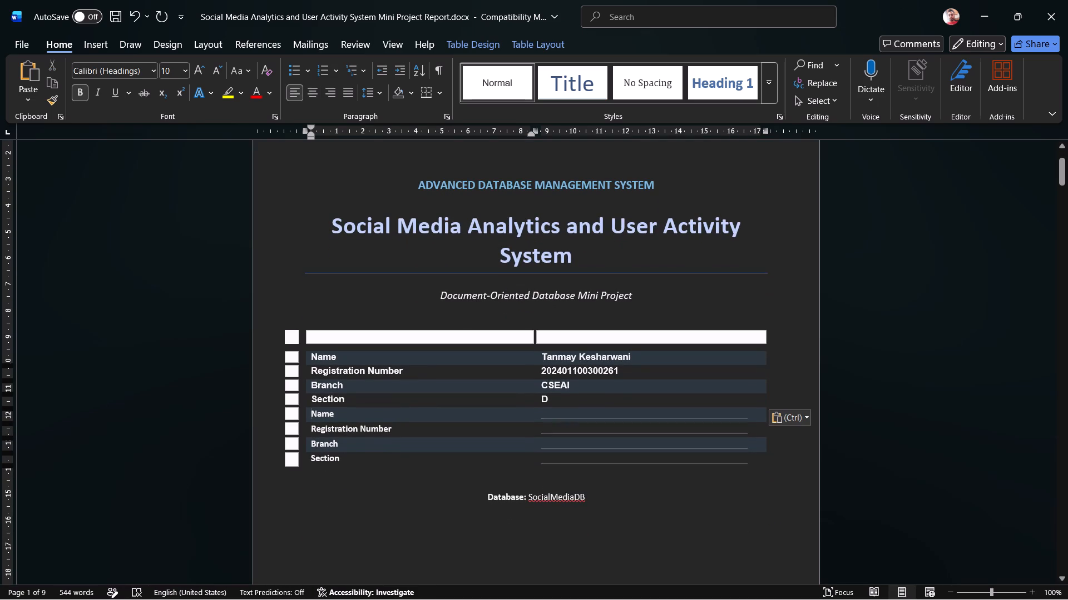
left_click(763, 466)
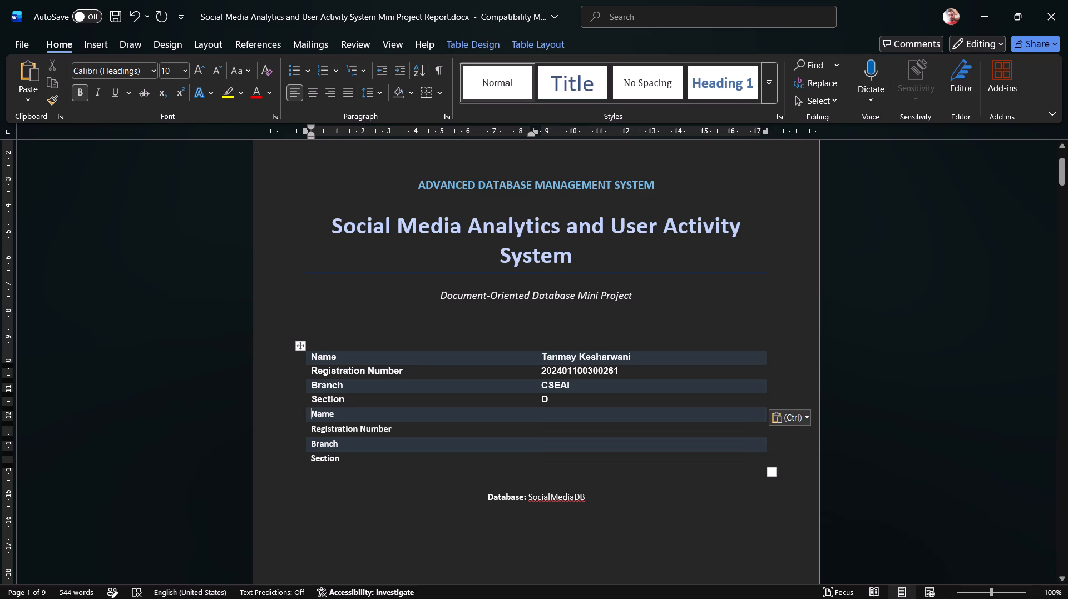
left_click(759, 462)
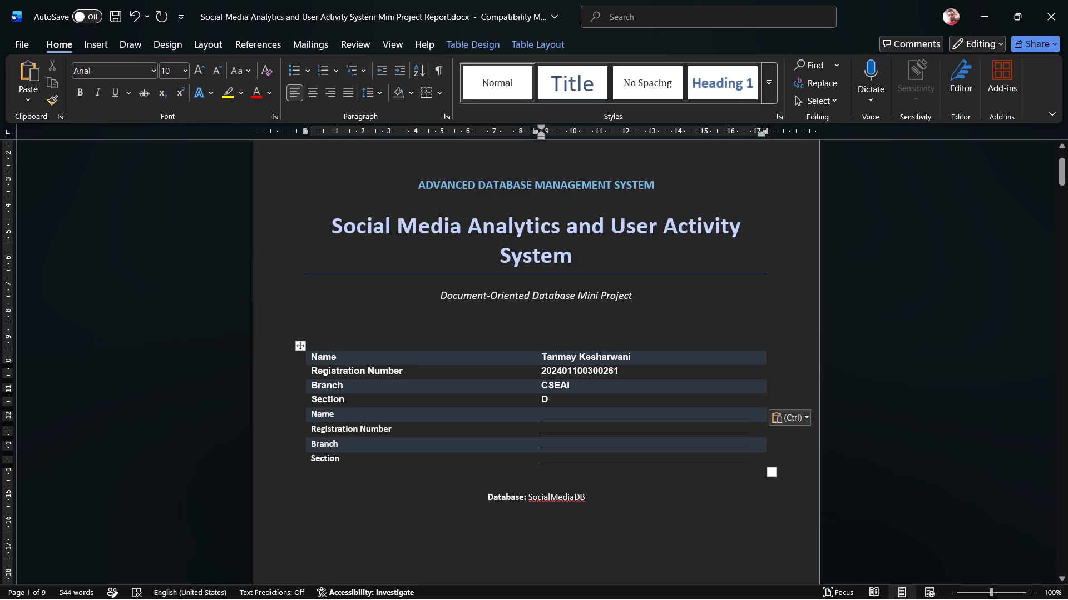
left_click_drag(775, 462, 355, 418)
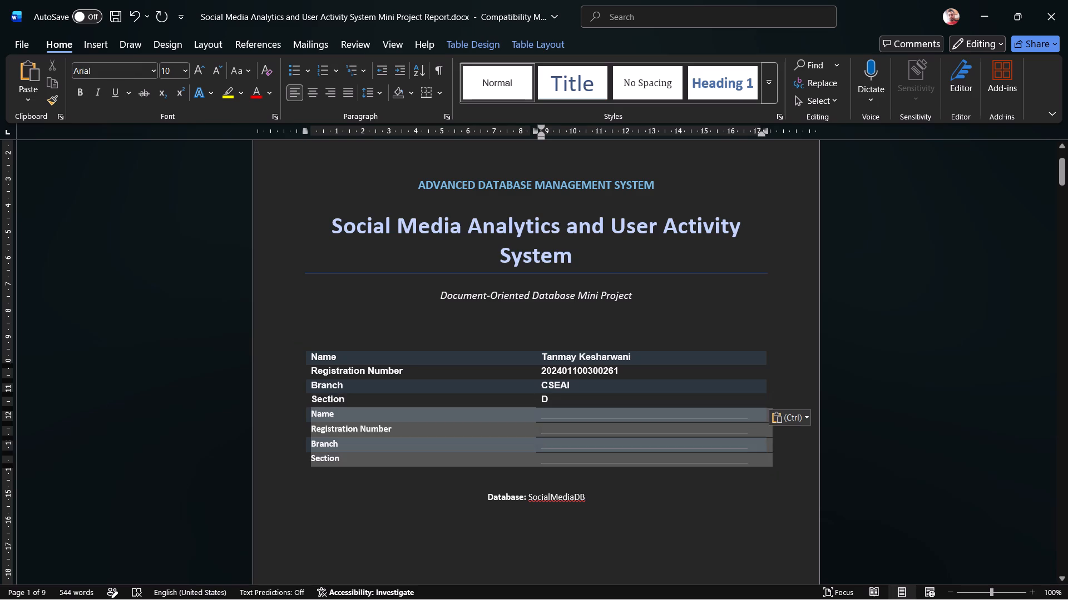
left_click_drag(355, 418, 345, 418)
key("BackSpace")
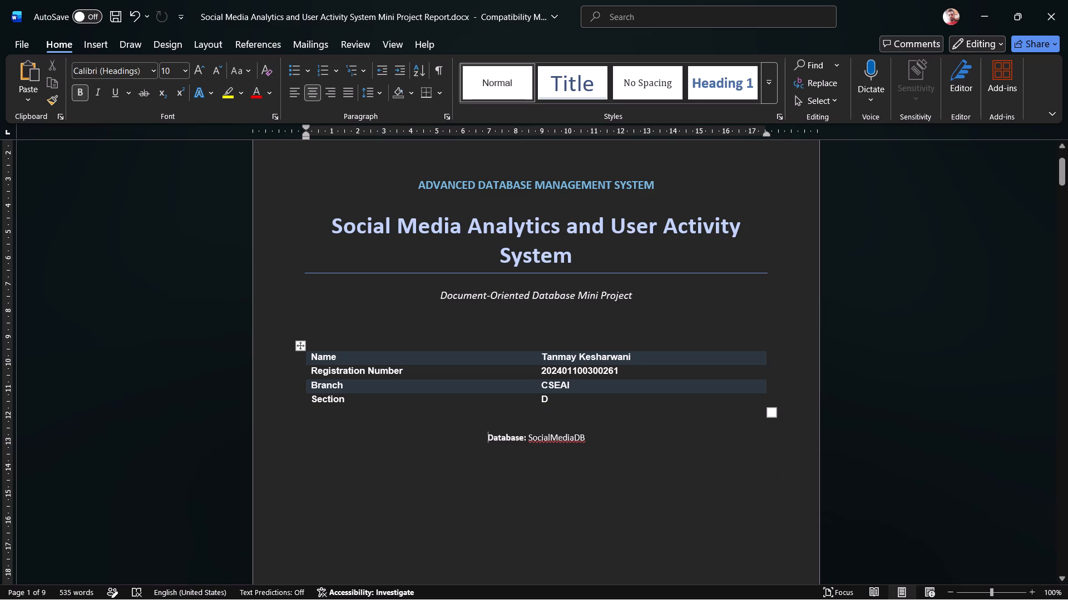
Save the Social Media Analytics and User Activity System report.
left_click(645, 322)
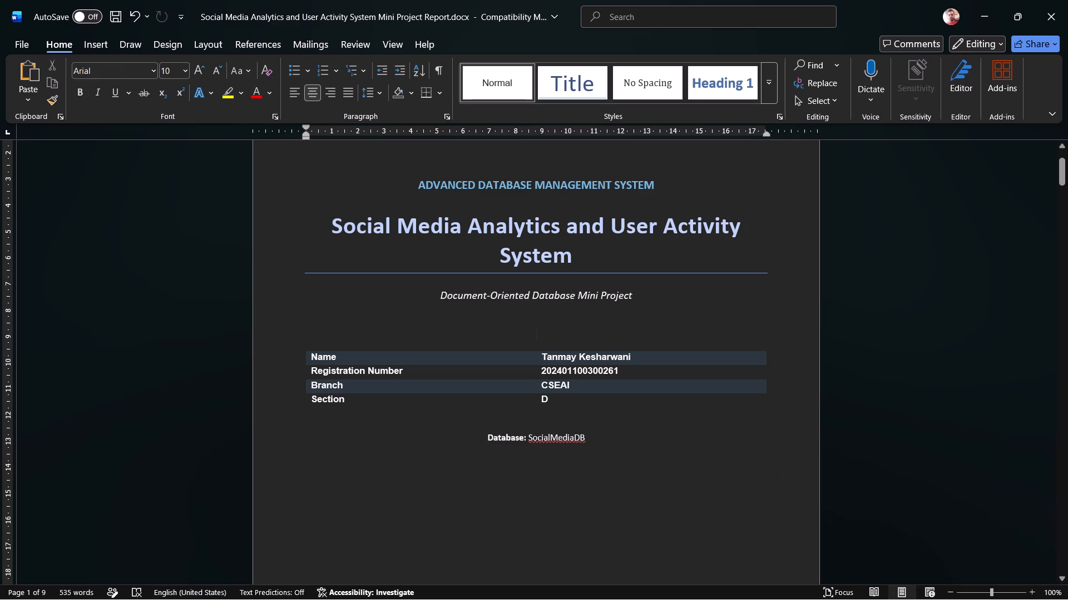
key("ctrl+s")
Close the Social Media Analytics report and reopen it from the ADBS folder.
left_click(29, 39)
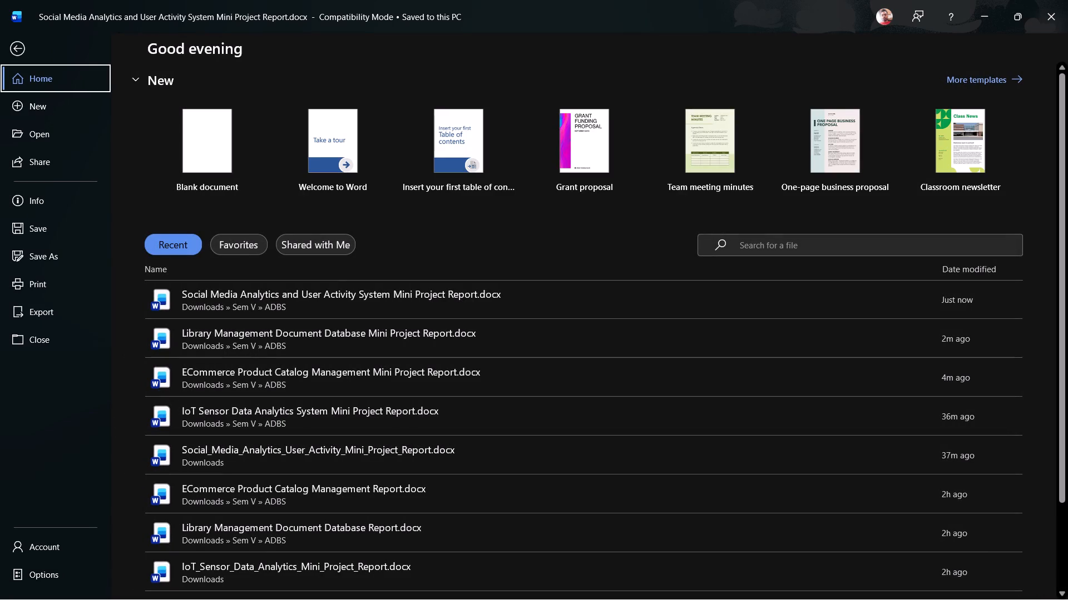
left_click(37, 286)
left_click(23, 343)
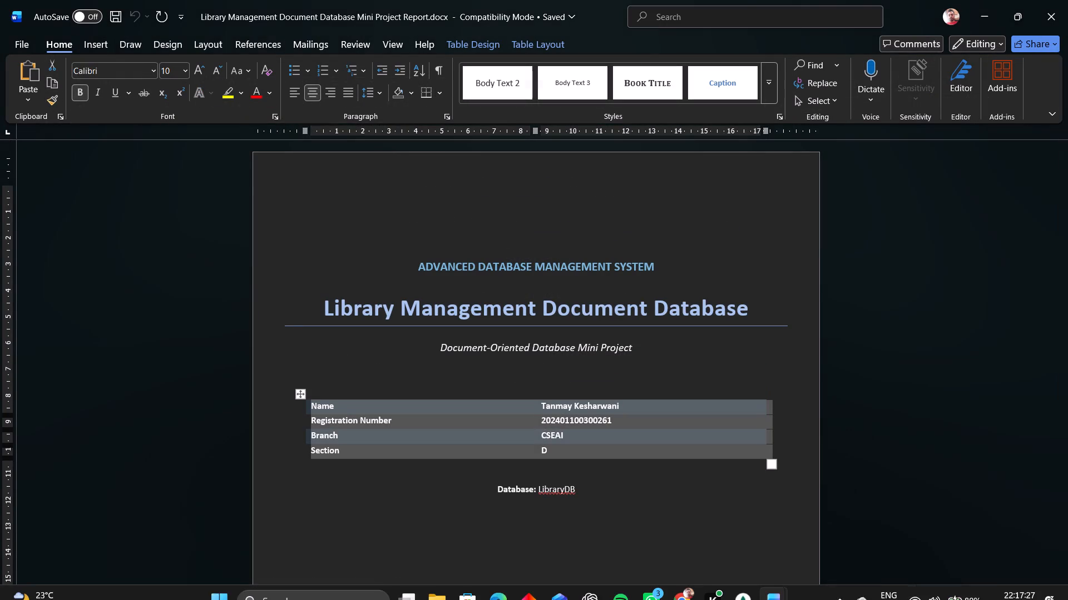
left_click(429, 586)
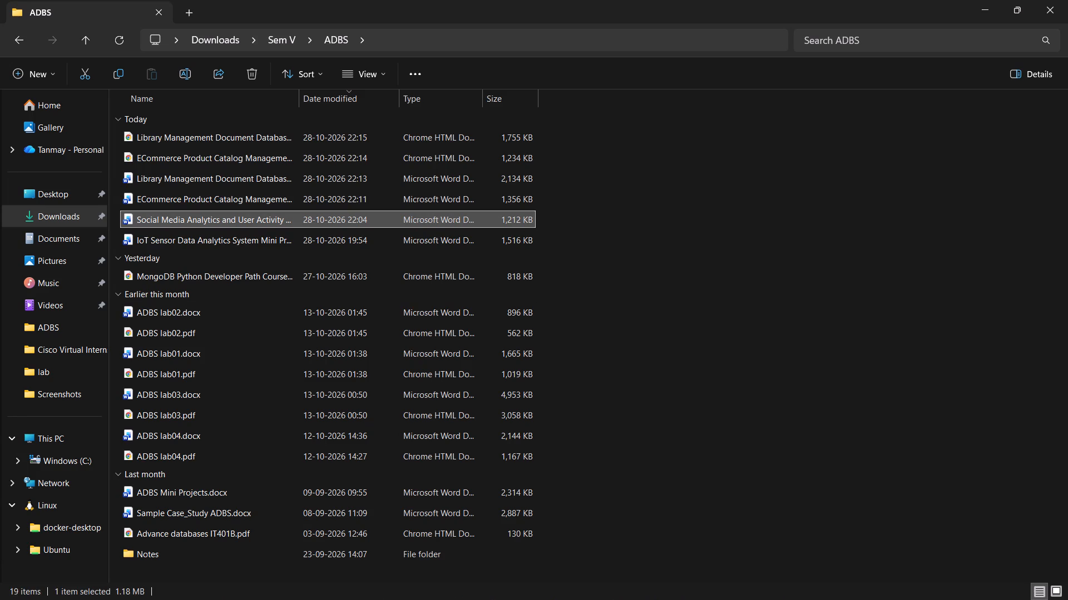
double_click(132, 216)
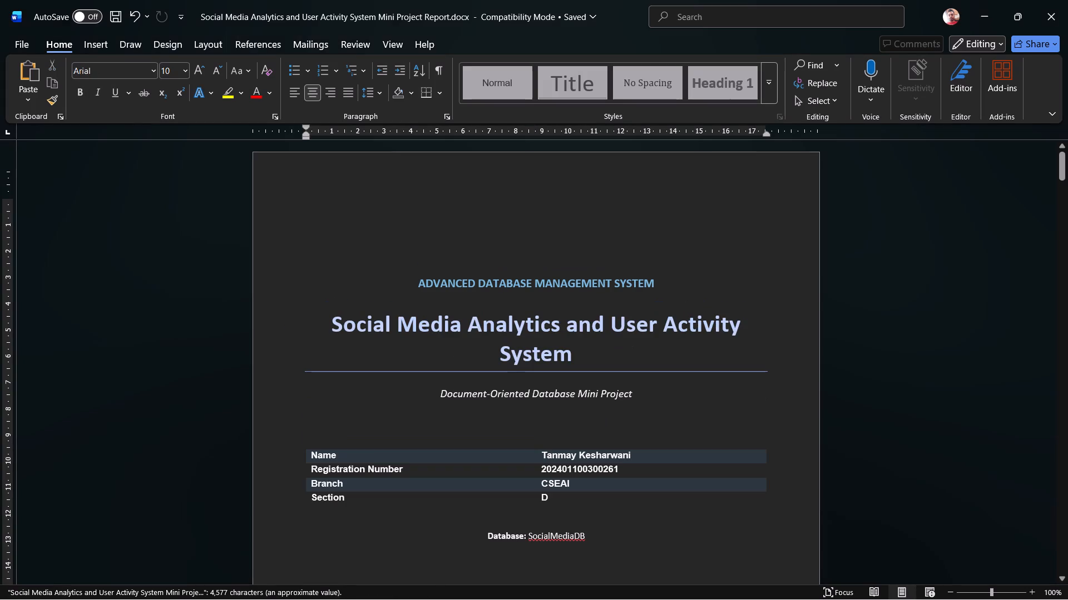
Export the report to the ADBS folder as Social Media Analytics and User Activity System Mini Project Report.pdf.
left_click(22, 39)
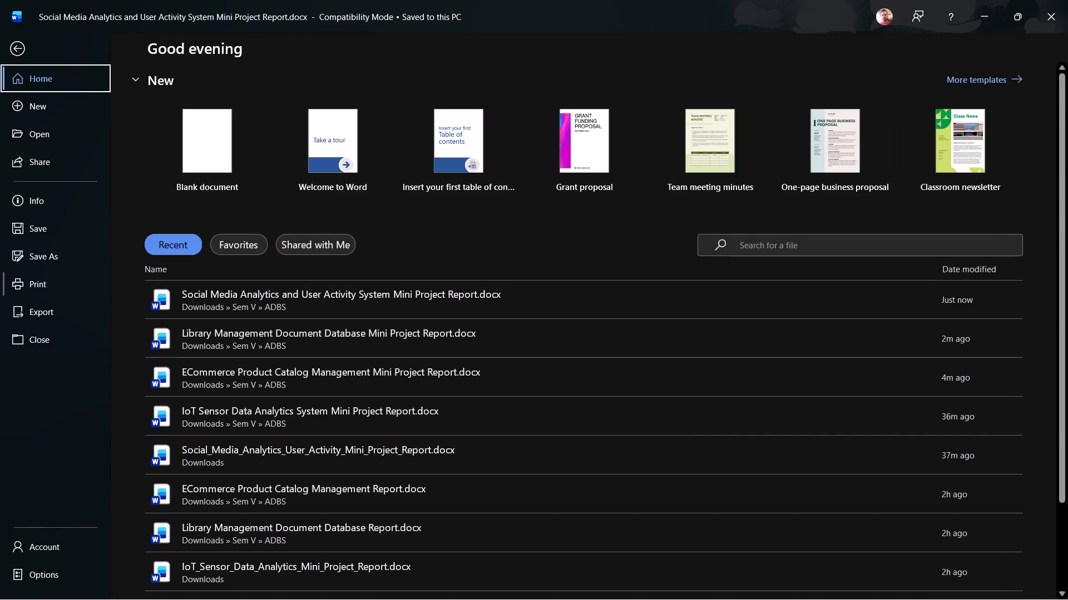
left_click(58, 302)
left_click(400, 172)
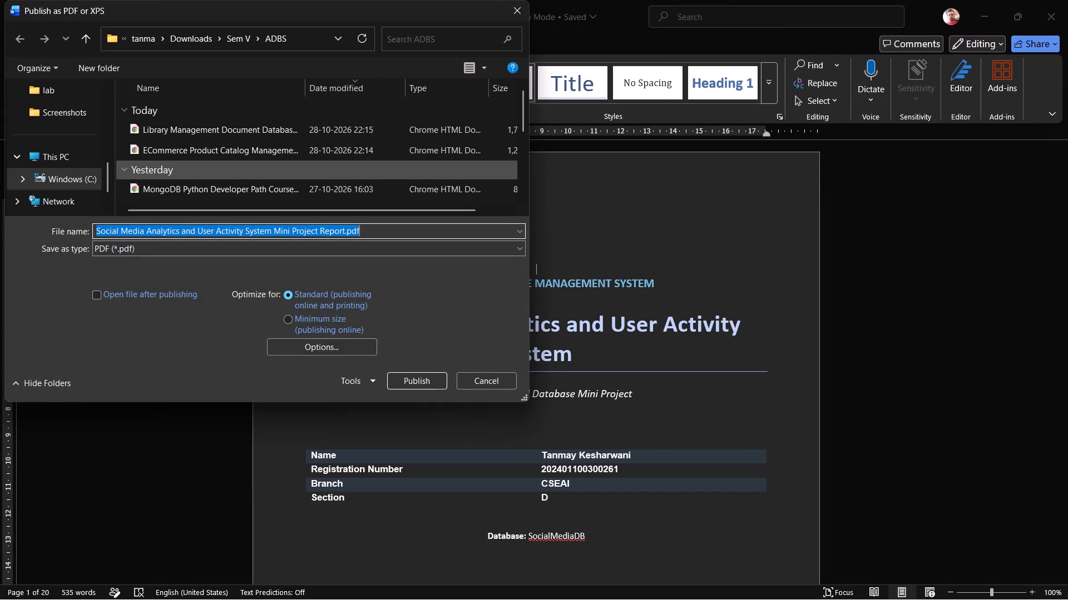
left_click(417, 381)
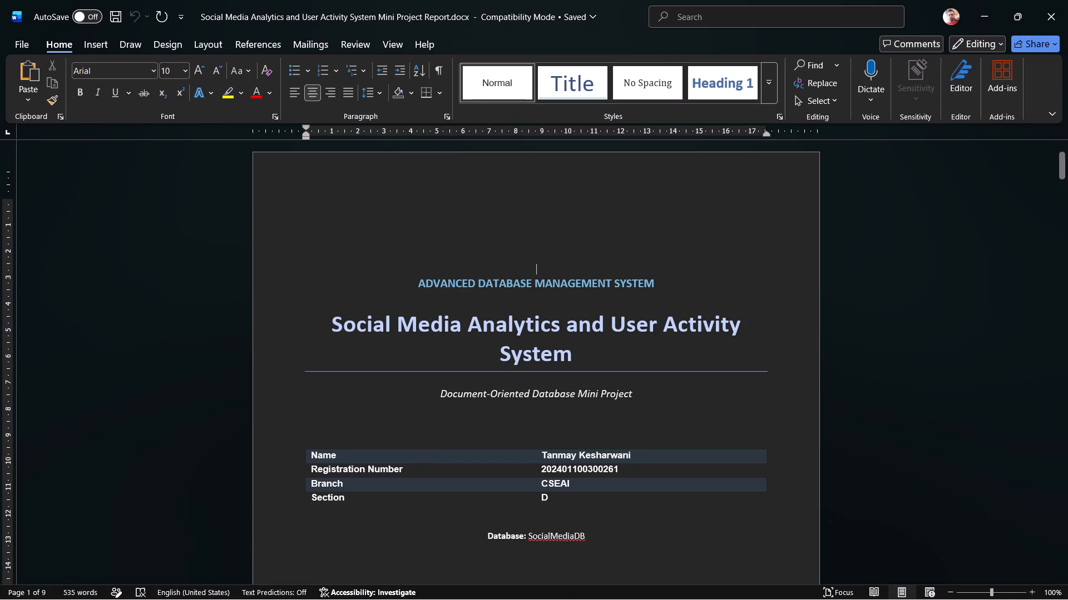
Close the Social Media Analytics and Library Management reports, and refresh the ADBS folder listing.
left_click(1065, 3)
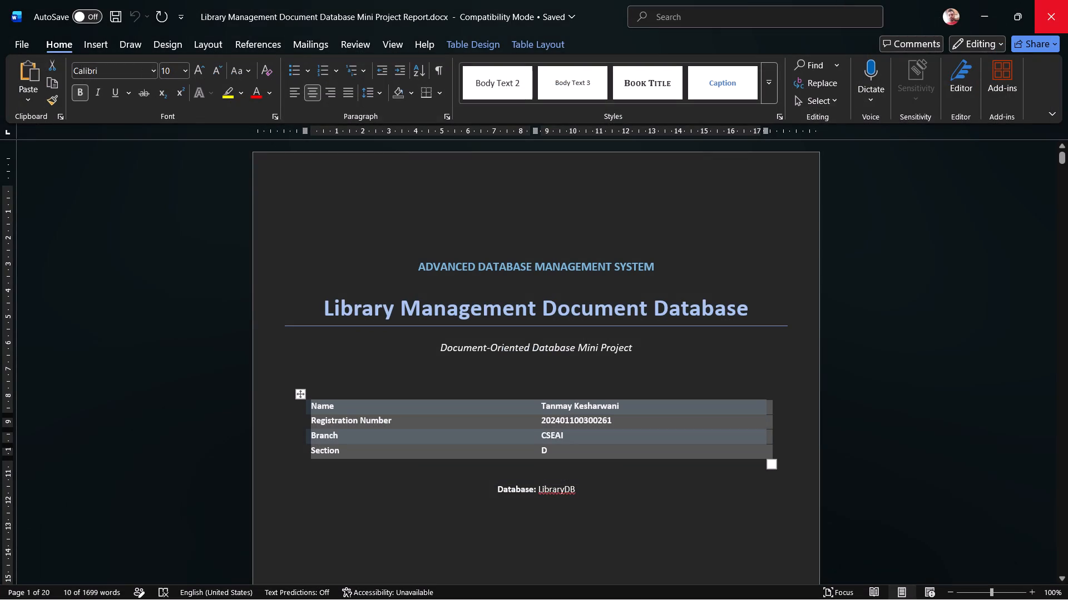
left_click(1044, 10)
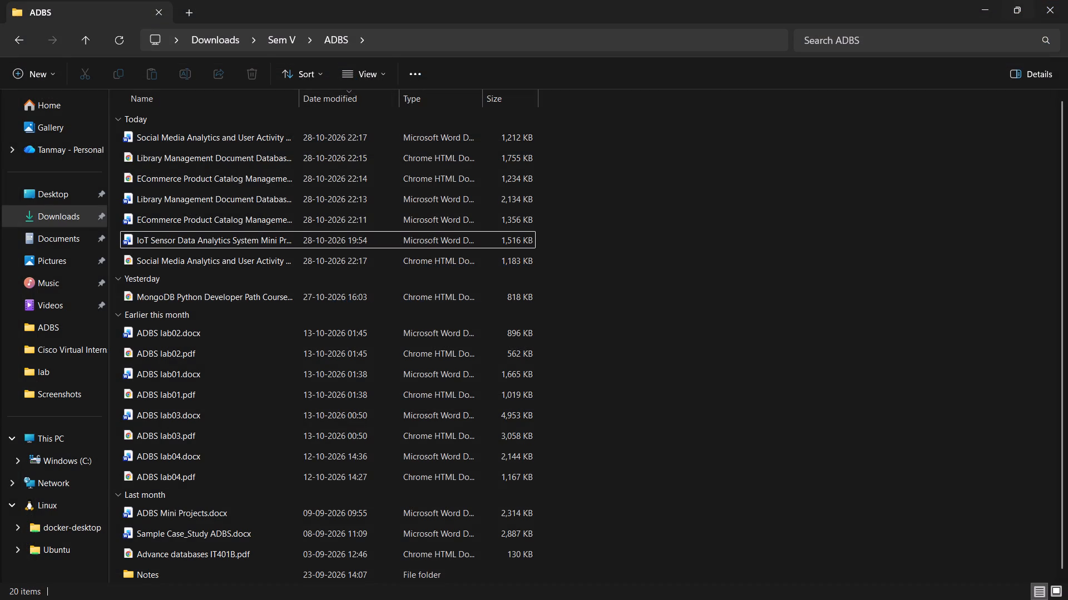
left_click(125, 37)
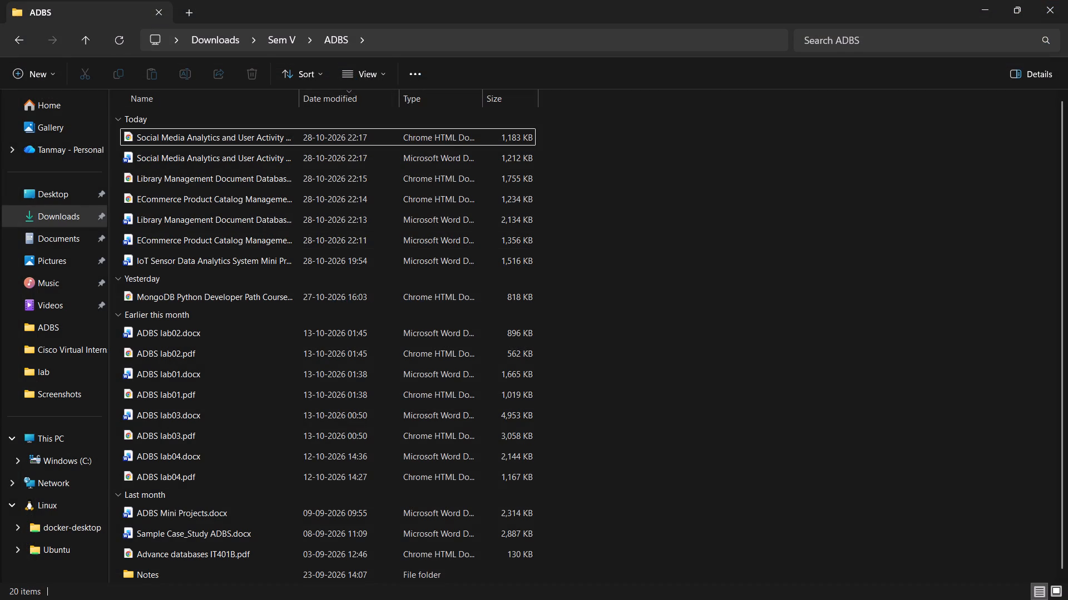
Open the Library Management Document Database report PDF, check its cover page, and close it.
double_click(173, 186)
scroll(458, 391, "up", 1)
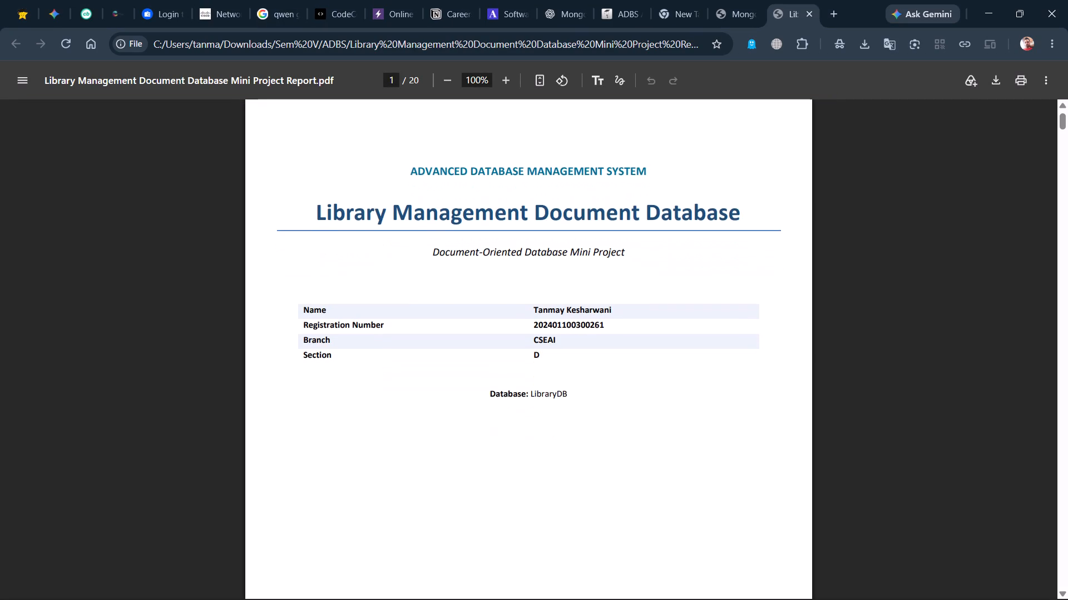
scroll(458, 391, "up", 1)
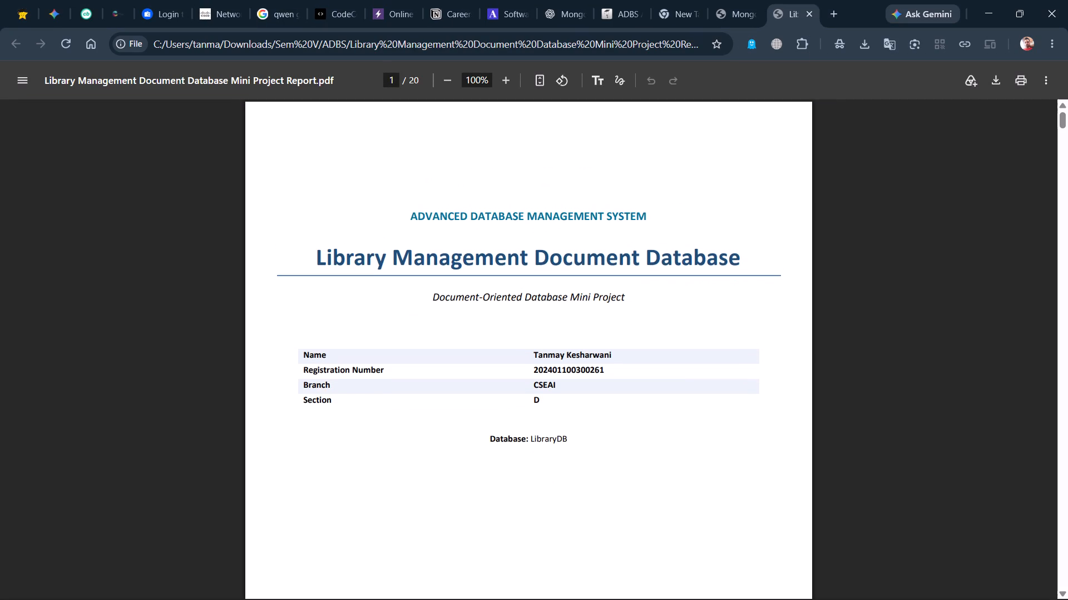
left_click(805, 11)
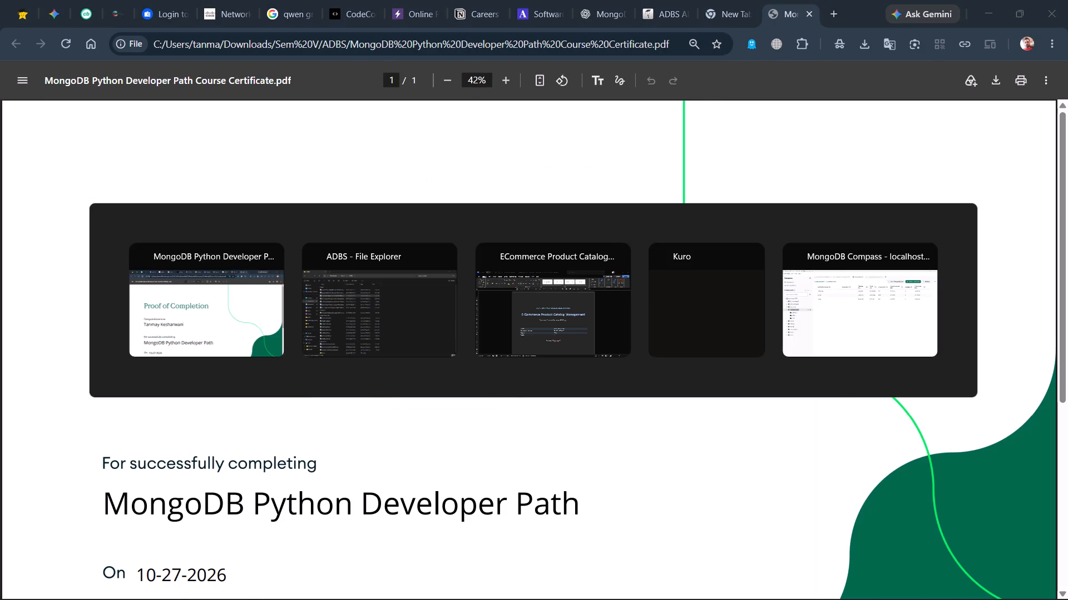
Close the MongoDB Python Developer Path course certificate PDF in the browser.
left_click(807, 13)
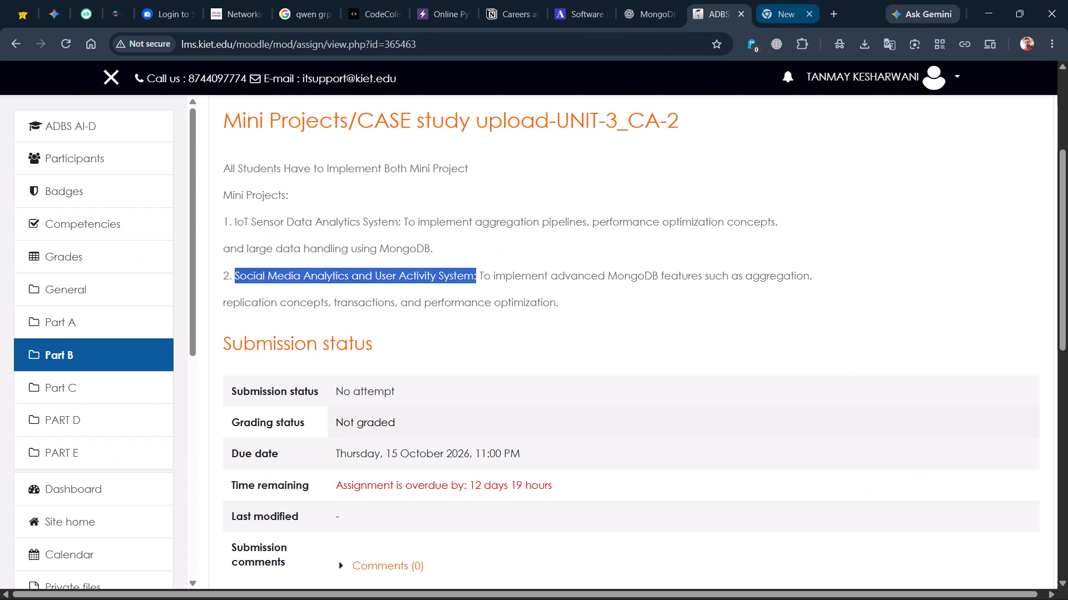
left_click(720, 232)
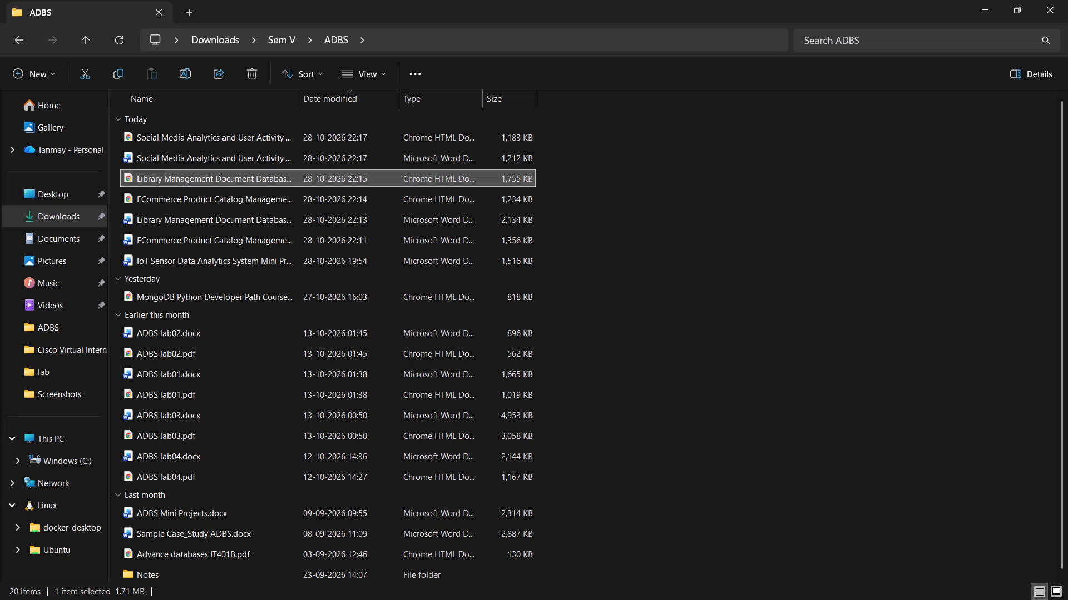
Open the ECommerce Product Catalog Management report PDF, check its cover page, and close it.
double_click(178, 201)
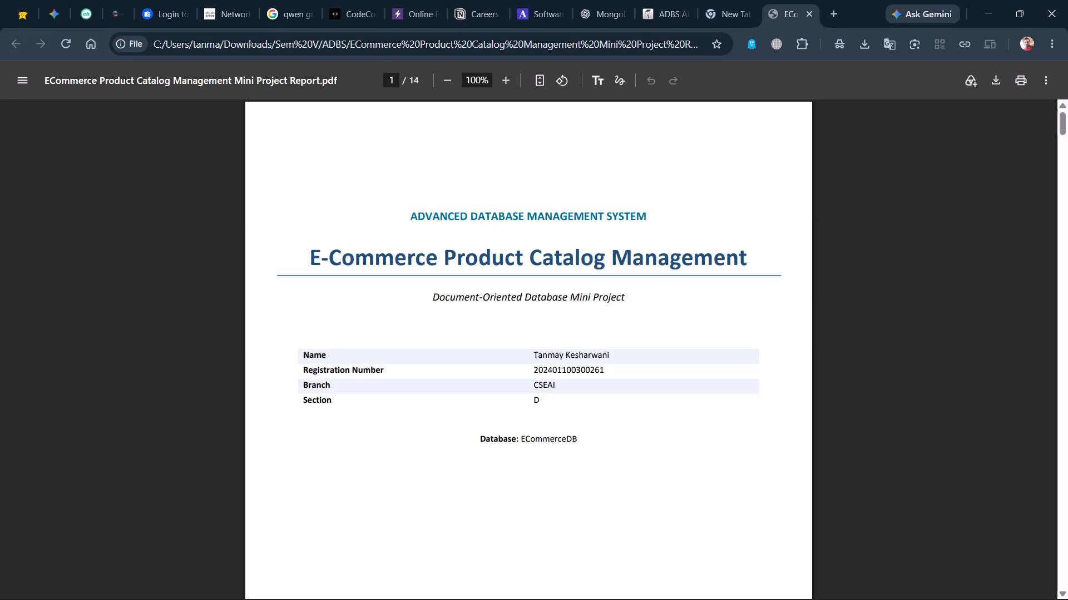
left_click(813, 16)
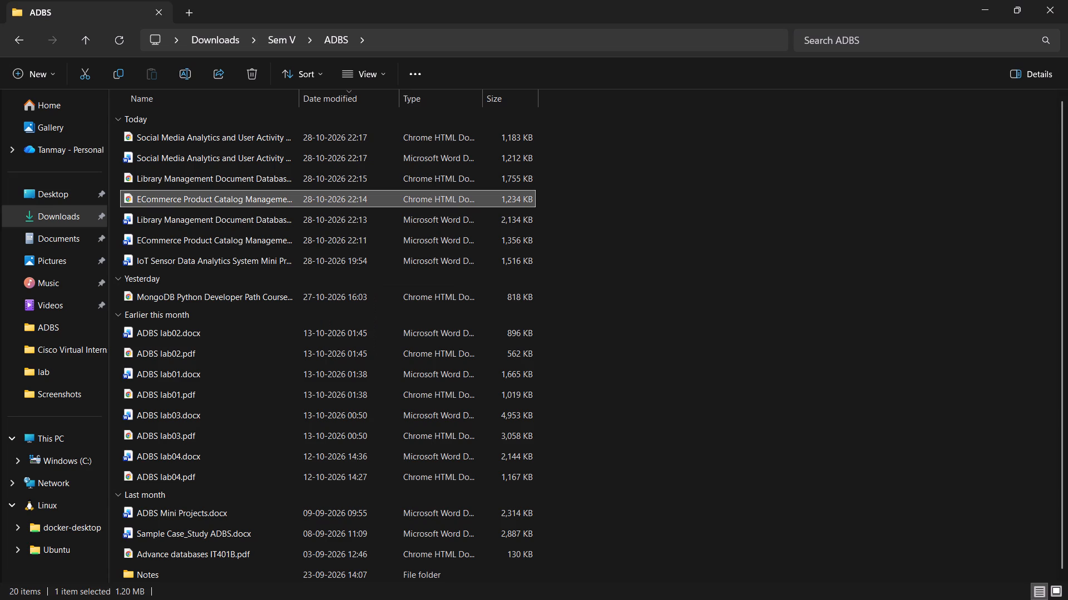
Open the Social Media Analytics and User Activity System report PDF, check its cover page, and close it.
double_click(219, 138)
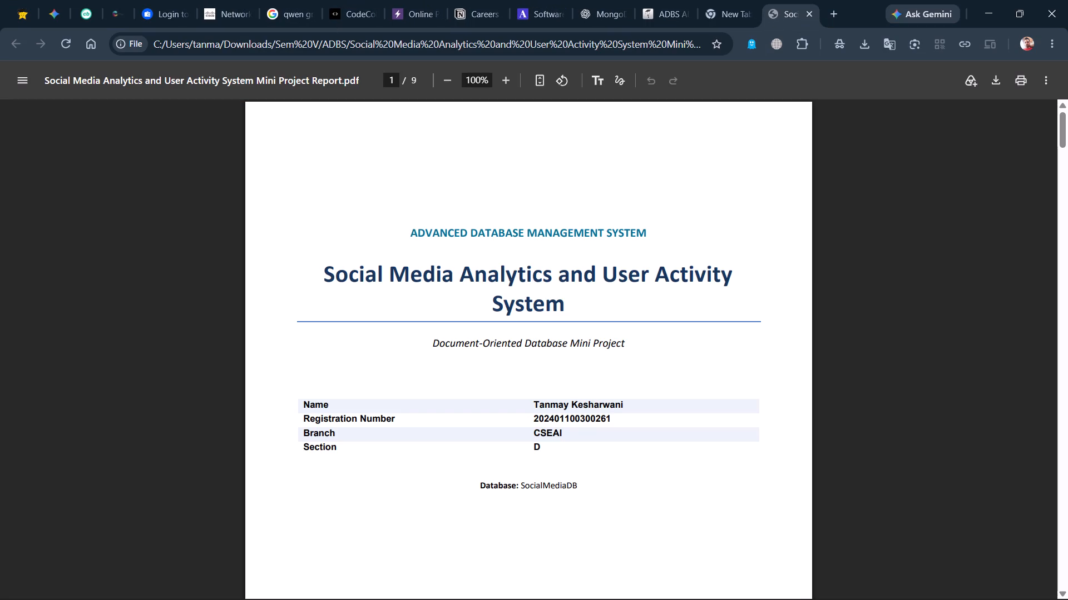
scroll(589, 299, "down", 1)
scroll(589, 299, "up", 4)
left_click(810, 13)
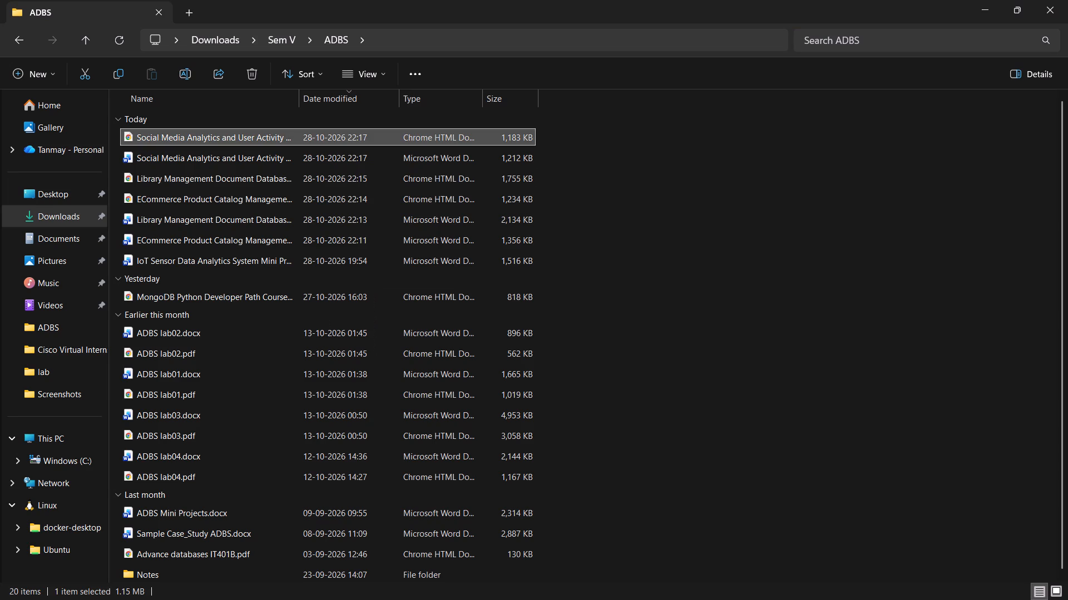
Open the Library Management Document Database report PDF, check its cover page, and close it.
double_click(256, 185)
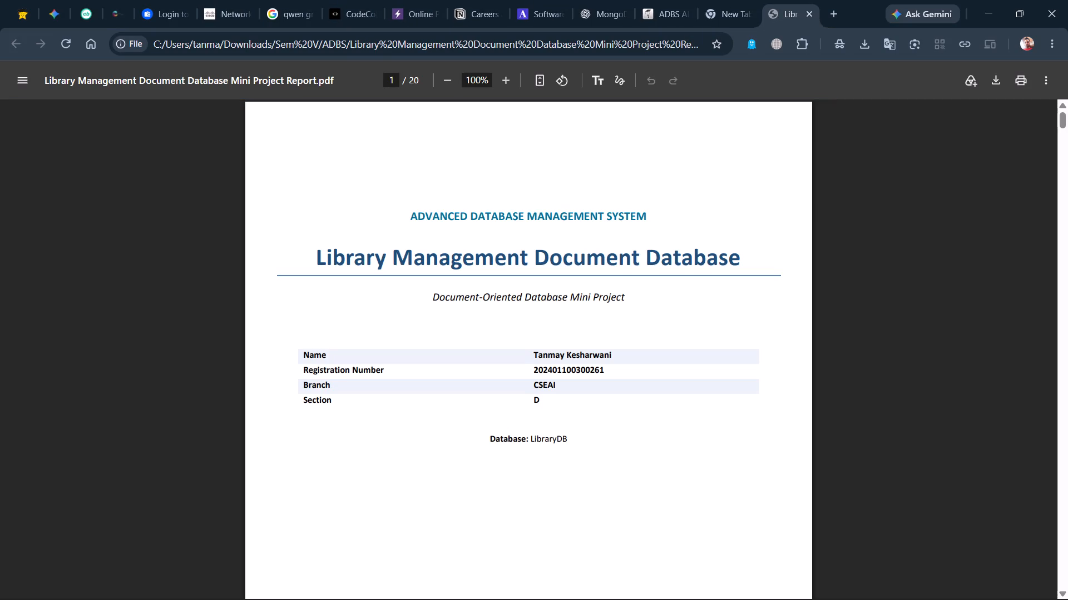
left_click(808, 15)
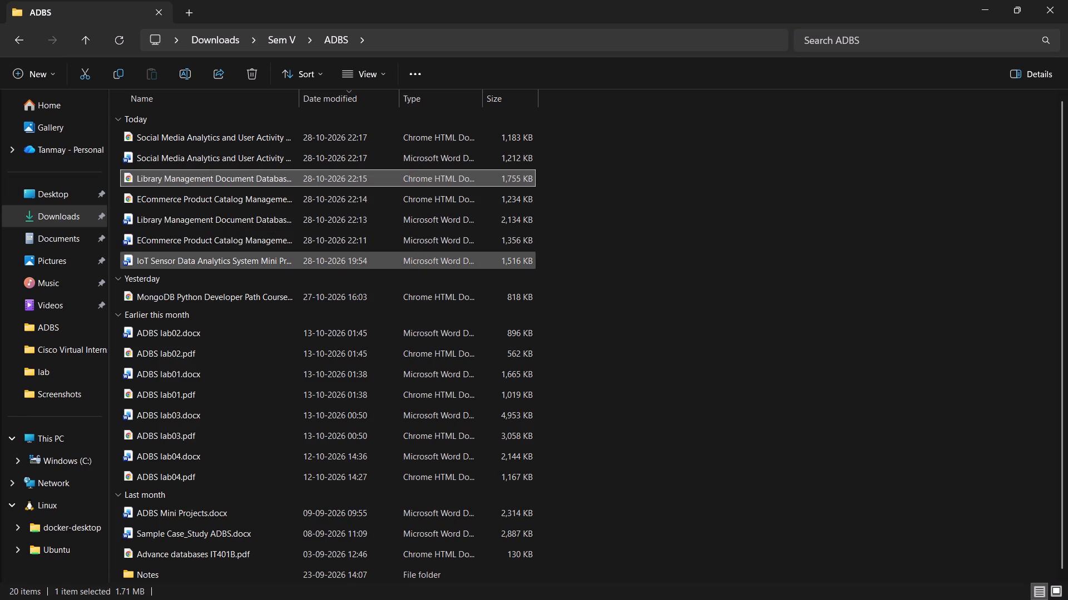
Open the IoT Sensor Data Analytics System Mini Project Report Word document from the ADBS folder.
double_click(181, 254)
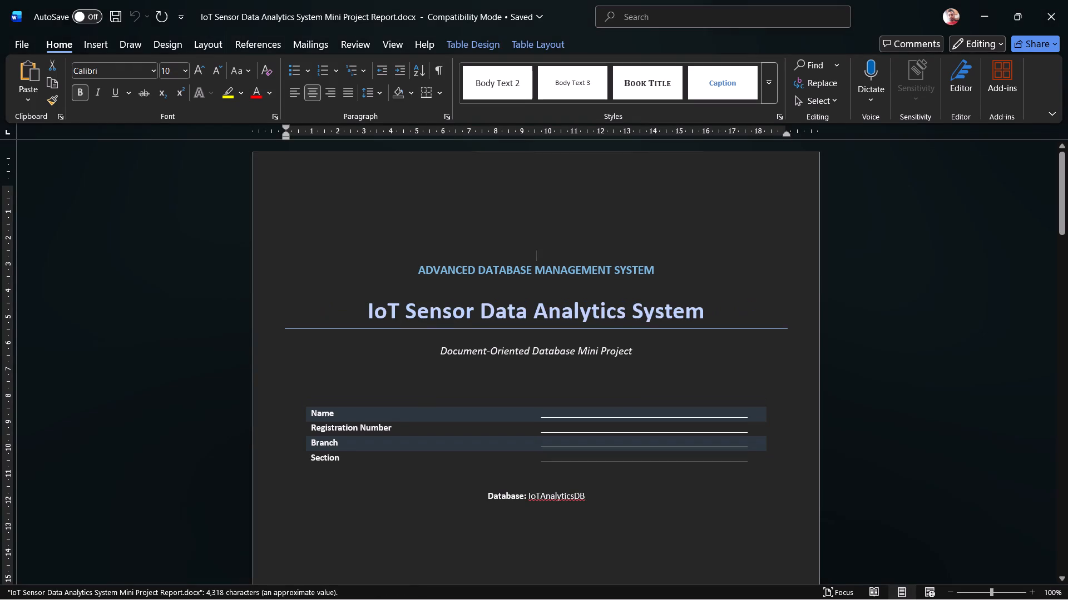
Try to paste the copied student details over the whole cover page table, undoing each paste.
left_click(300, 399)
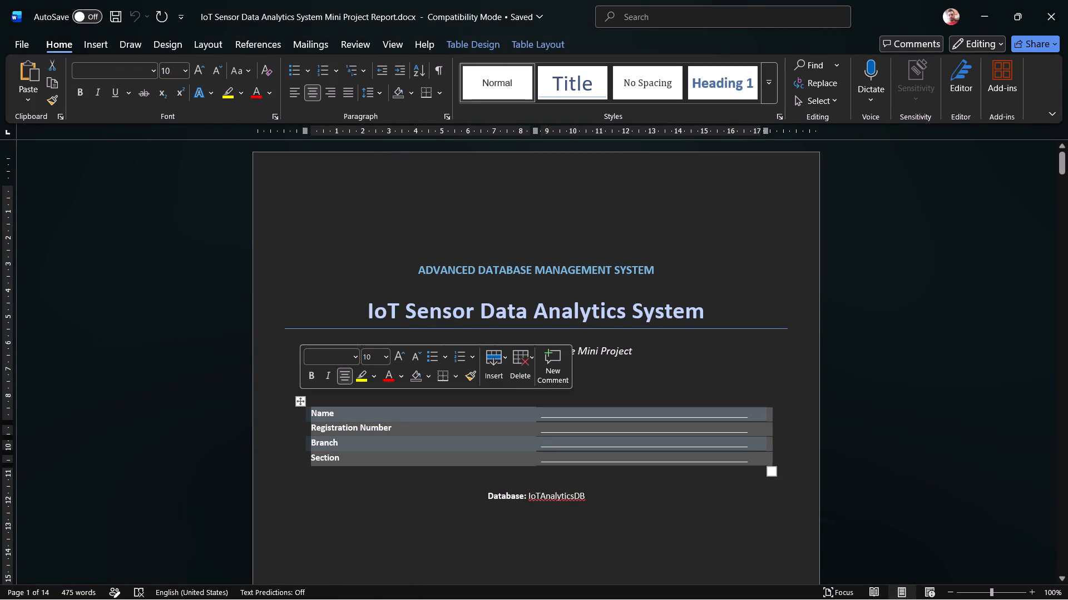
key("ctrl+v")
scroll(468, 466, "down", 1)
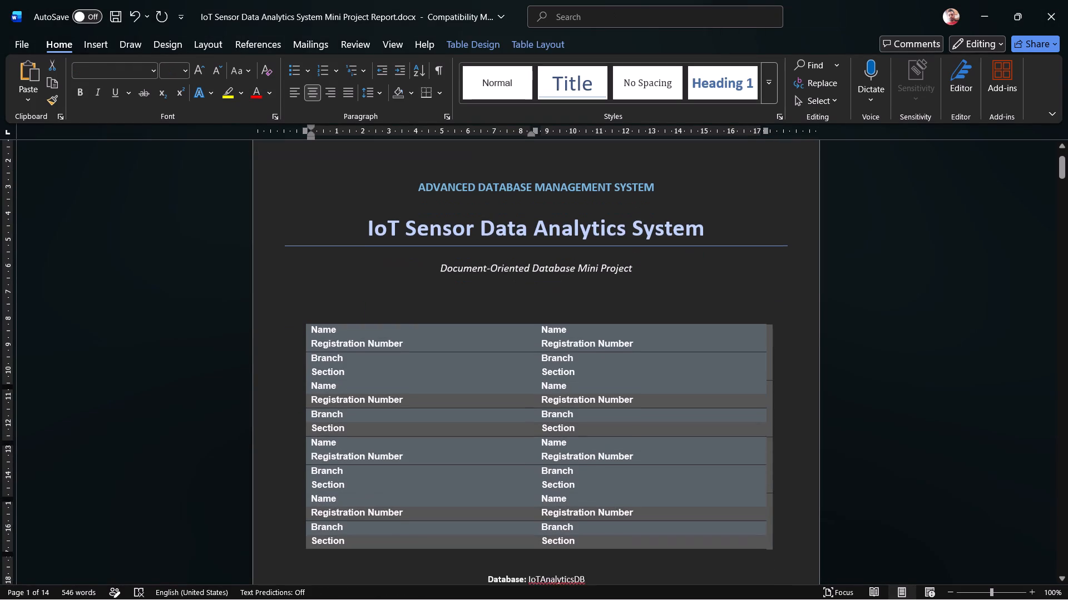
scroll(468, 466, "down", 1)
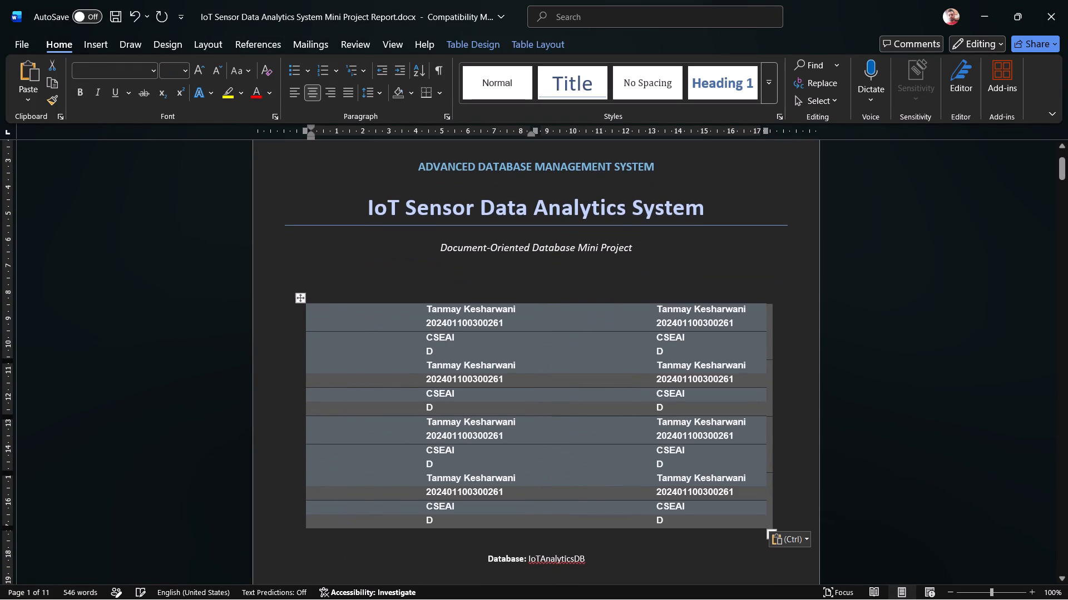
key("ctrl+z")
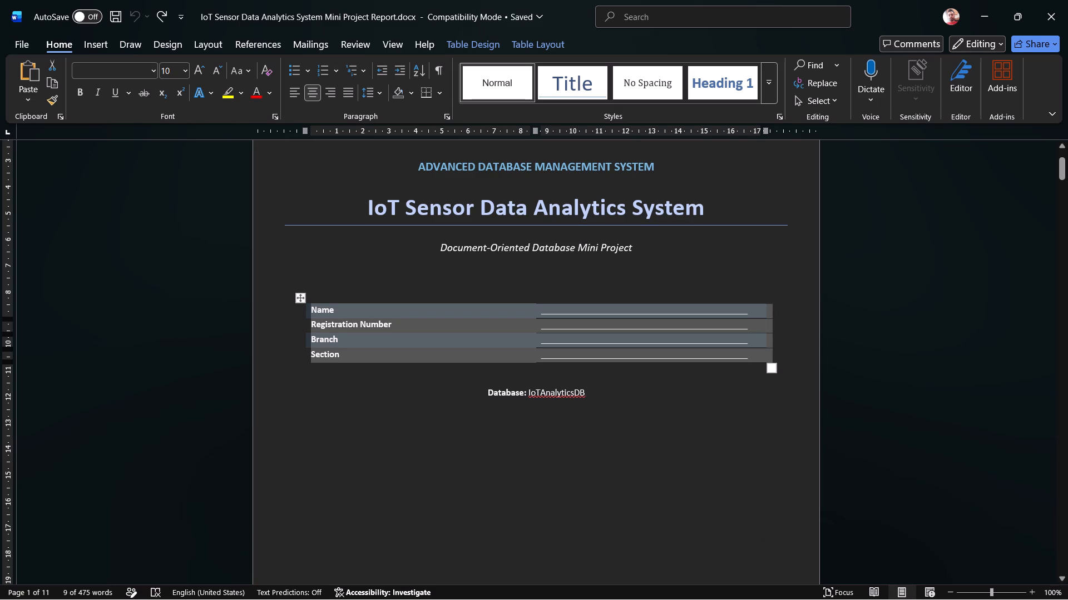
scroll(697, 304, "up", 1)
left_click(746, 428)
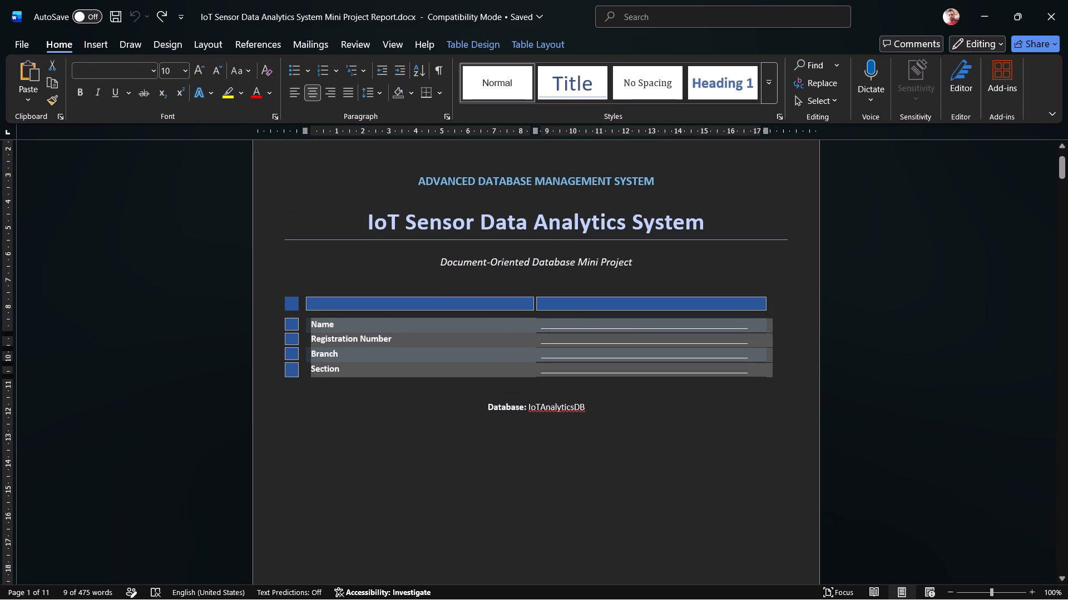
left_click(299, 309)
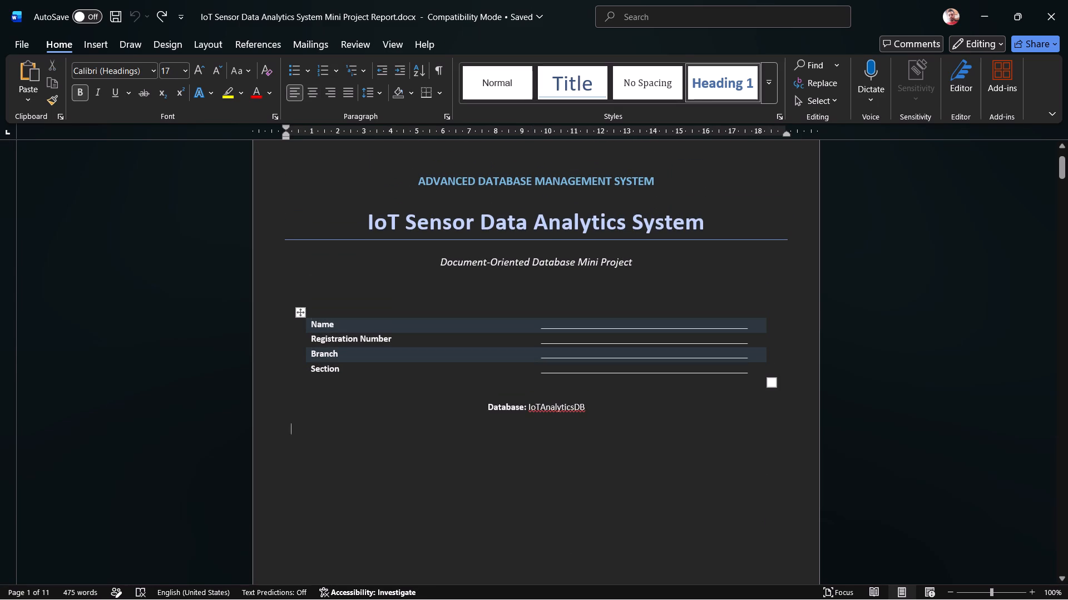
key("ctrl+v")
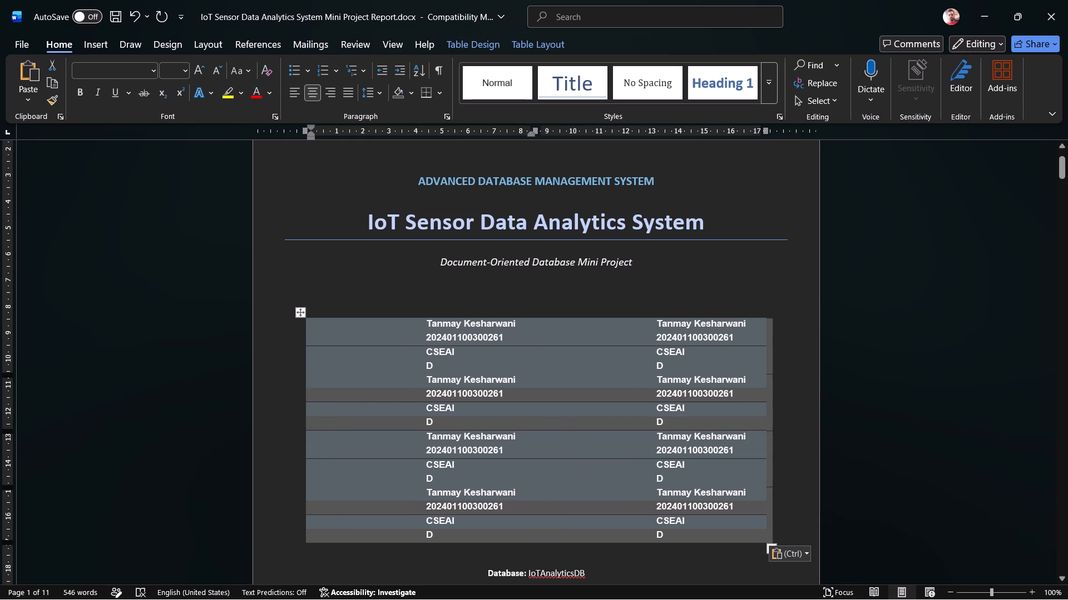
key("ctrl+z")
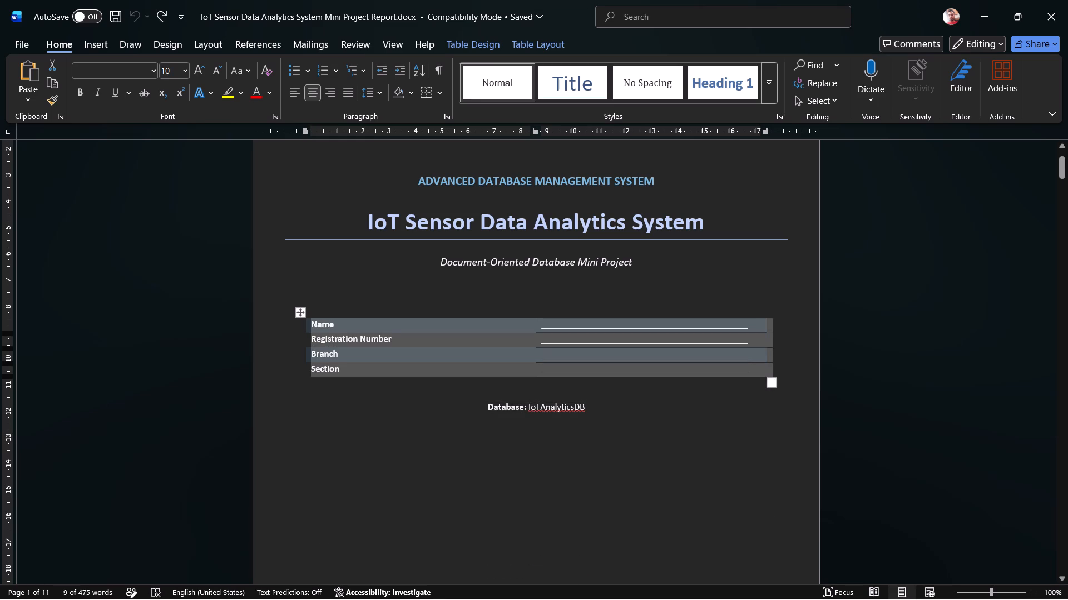
Copy the filled student details table from the ECommerce report's cover page and paste it at the IoT report's cover table.
left_click(756, 544)
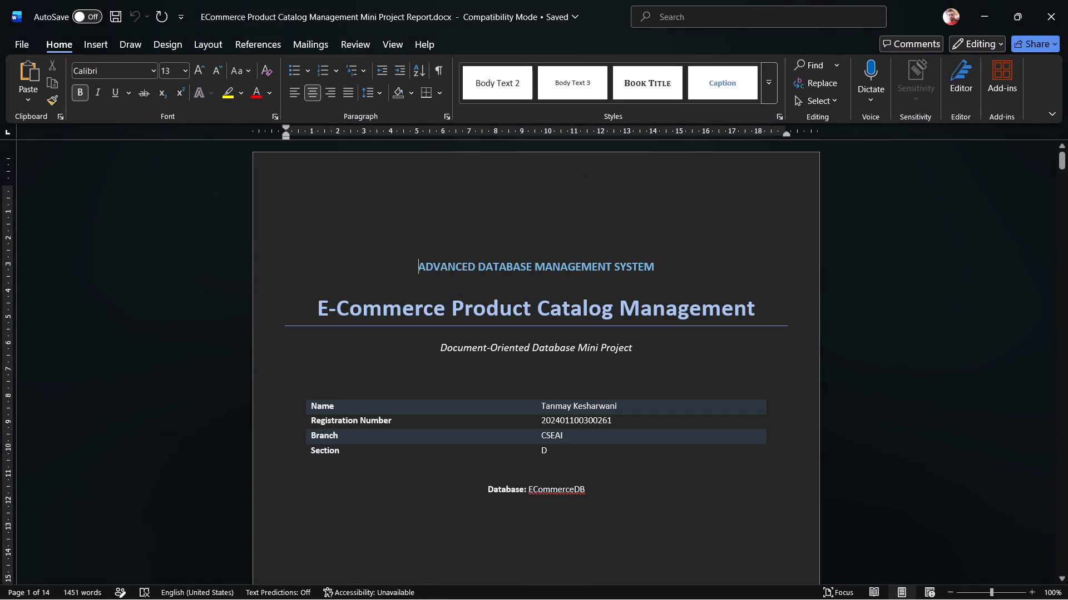
left_click(691, 436)
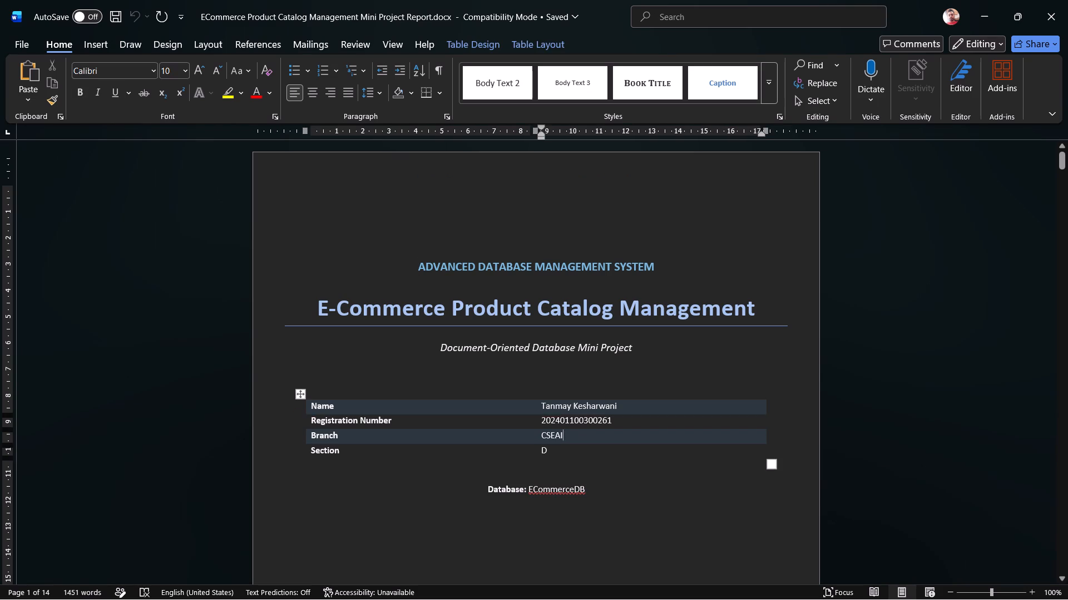
left_click(299, 393)
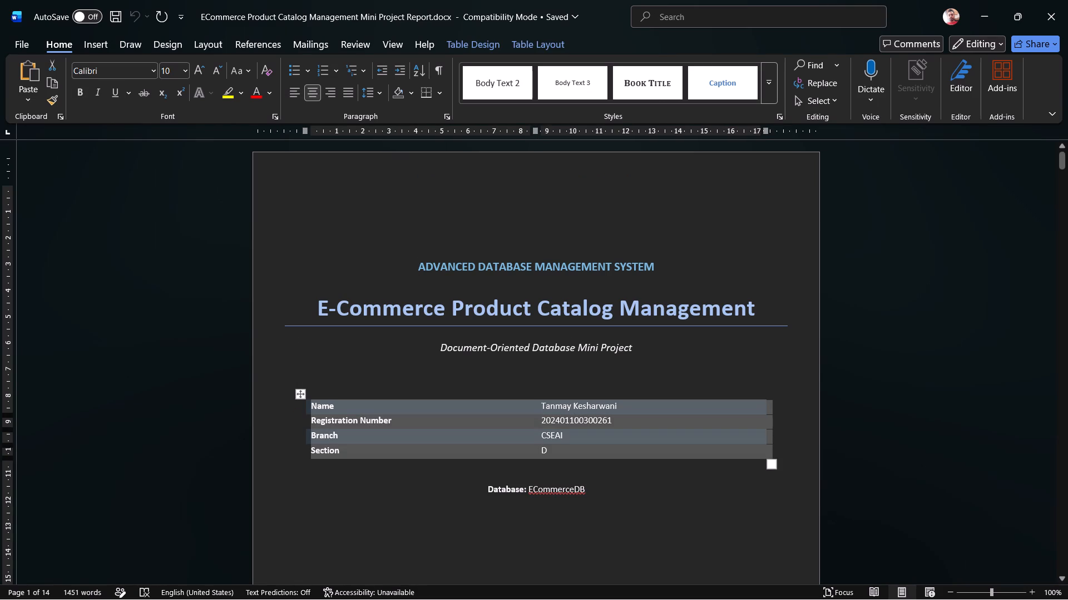
key("ctrl+c")
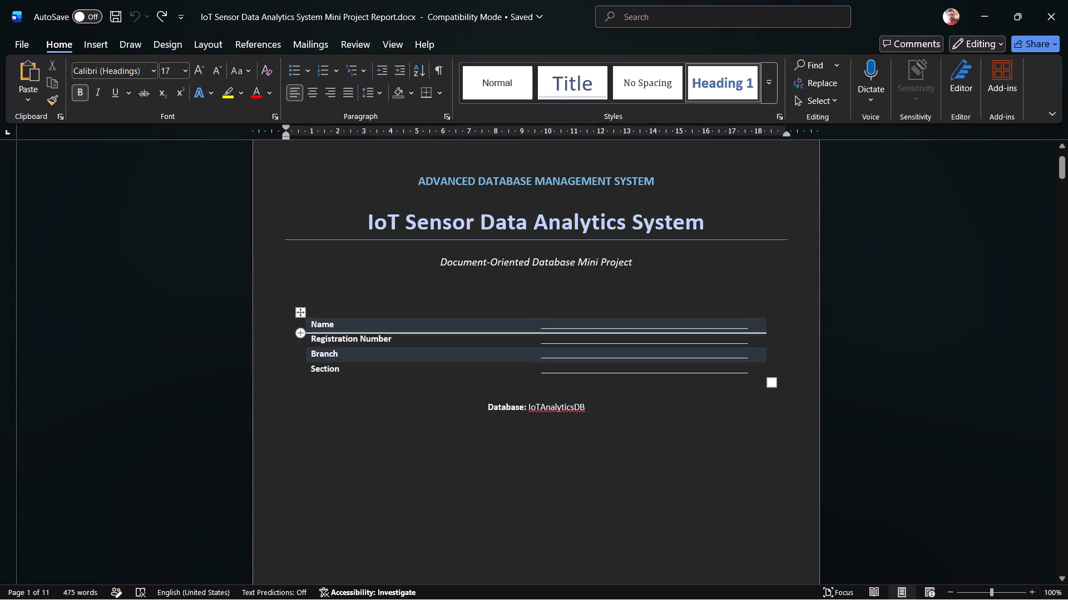
left_click(299, 310)
key("ctrl+v")
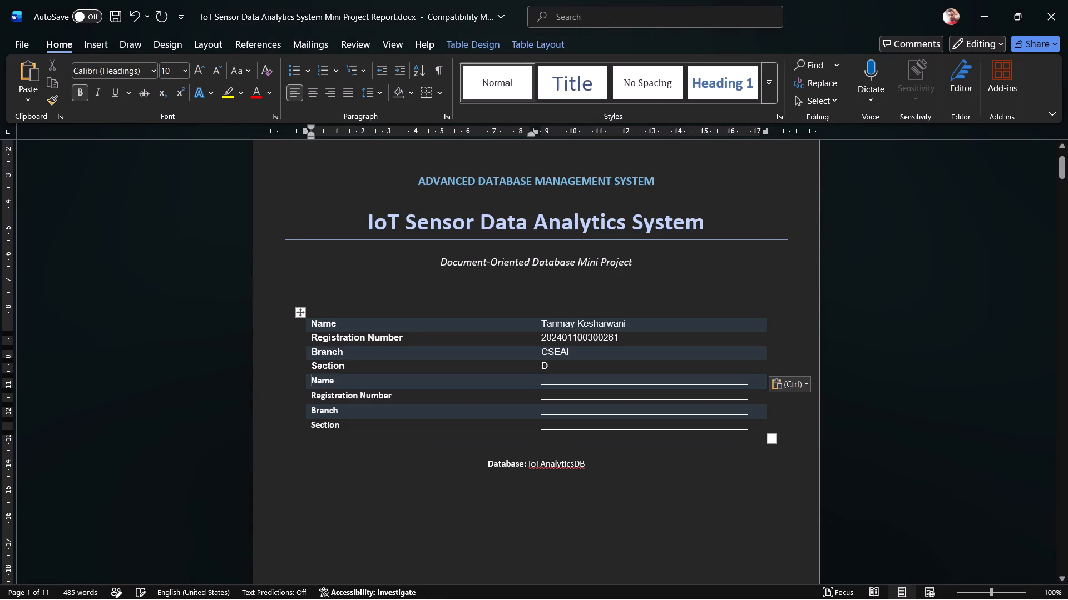
Delete the blank Name, Registration Number, Branch and Section rows below the filled-in details on the IoT cover page.
left_click_drag(784, 426, 538, 393)
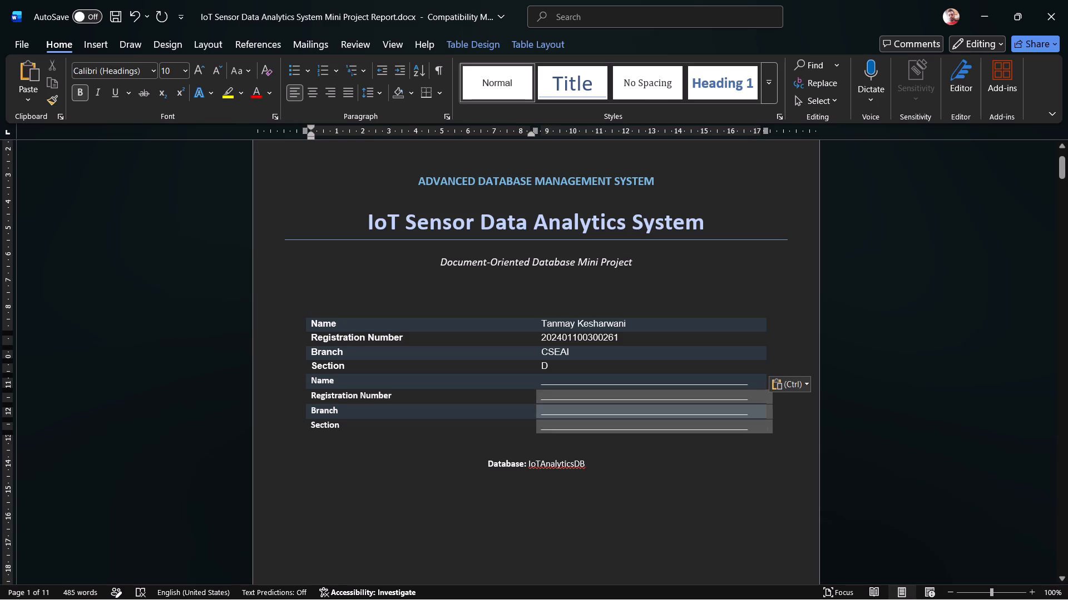
left_click_drag(538, 393, 319, 386)
key("BackSpace")
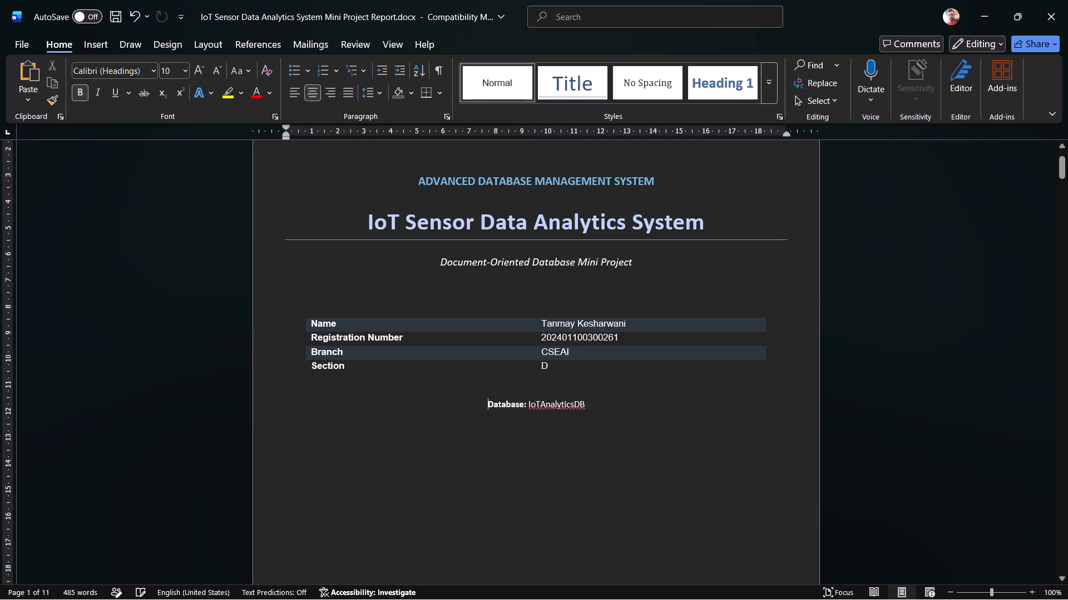
Export the IoT report to the ADBS folder as IoT Sensor Data Analytics System Mini Project Report.pdf.
scroll(392, 273, "up", 7)
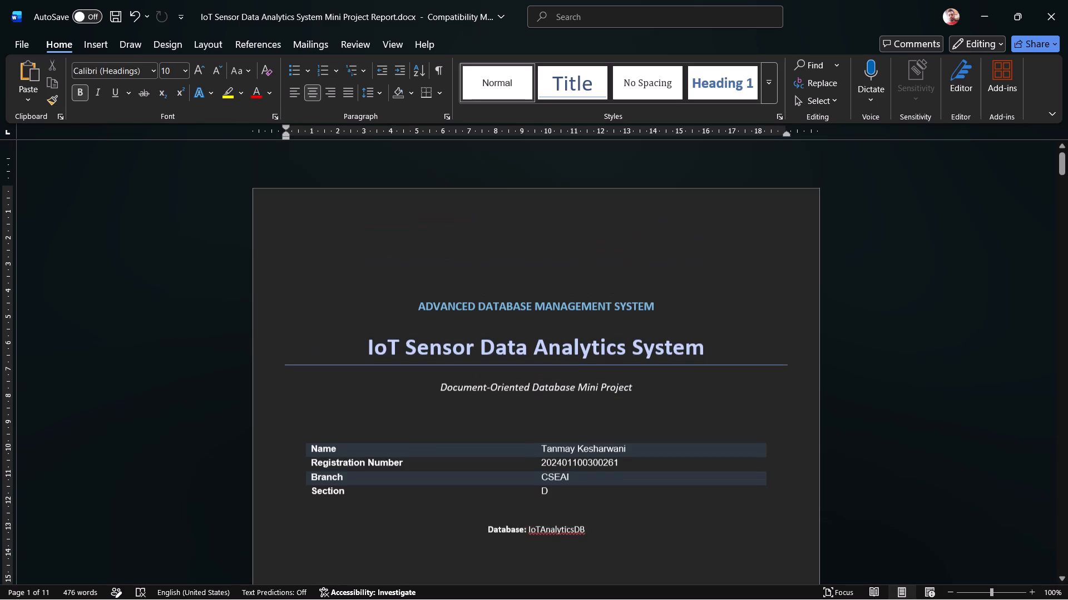
left_click(18, 46)
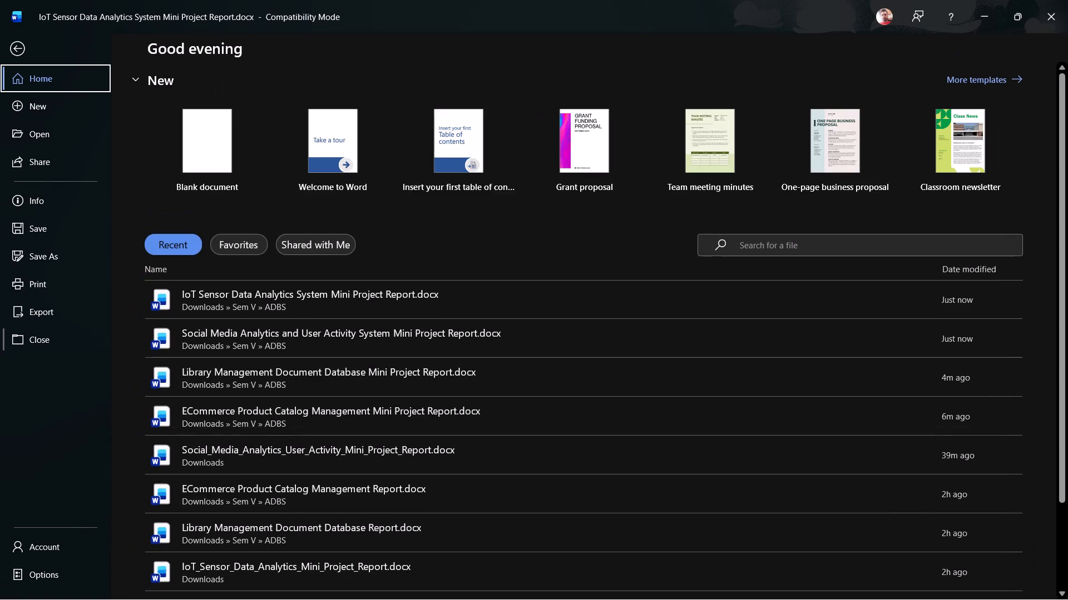
left_click(56, 316)
left_click(402, 176)
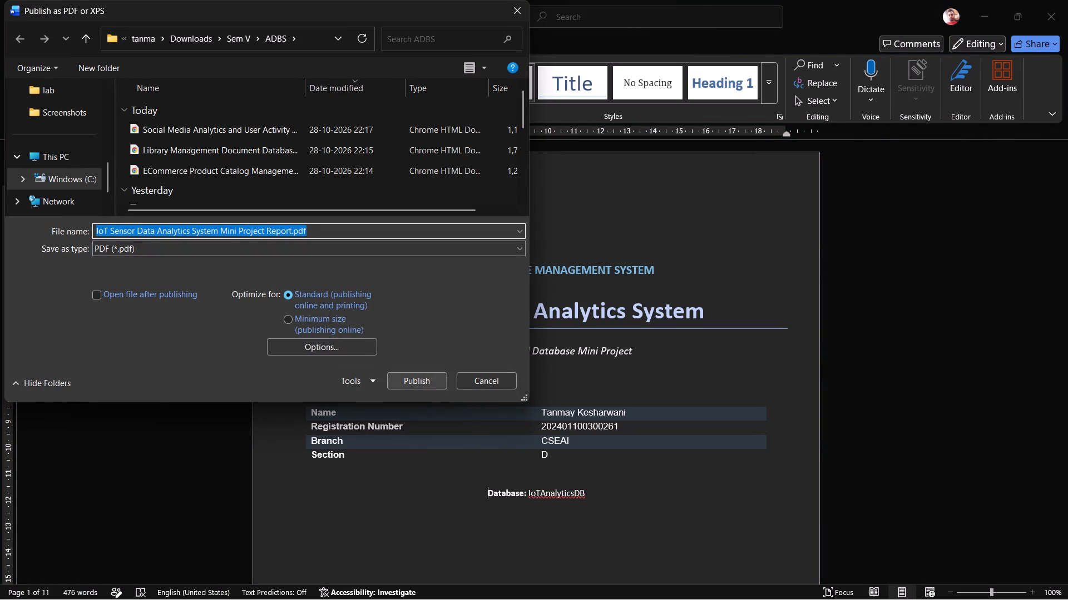
left_click(415, 378)
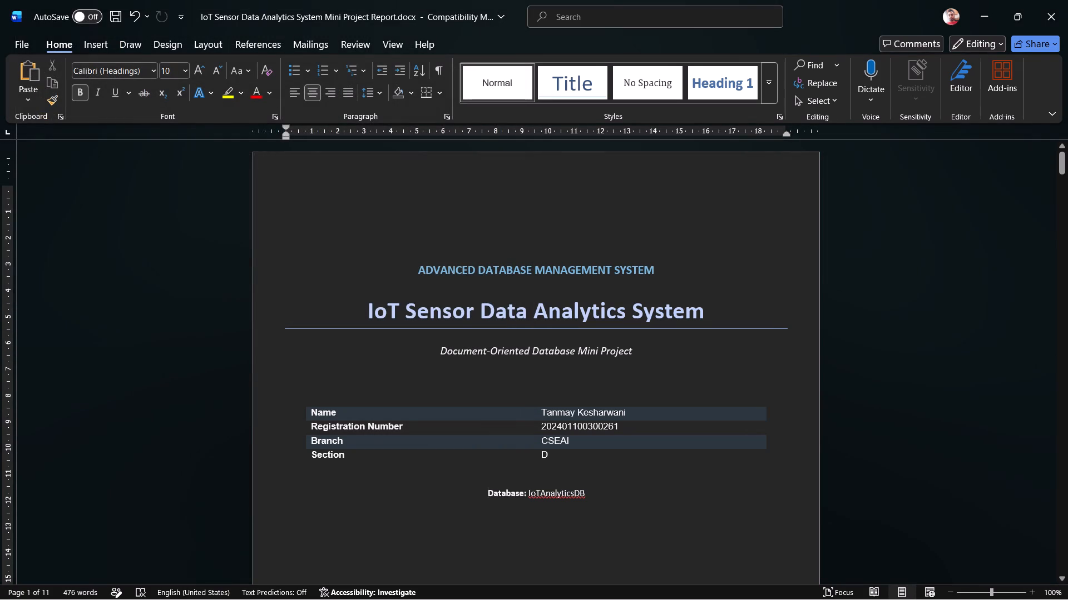
Save the IoT report document, and close both it and the ECommerce report document.
left_click(1055, 16)
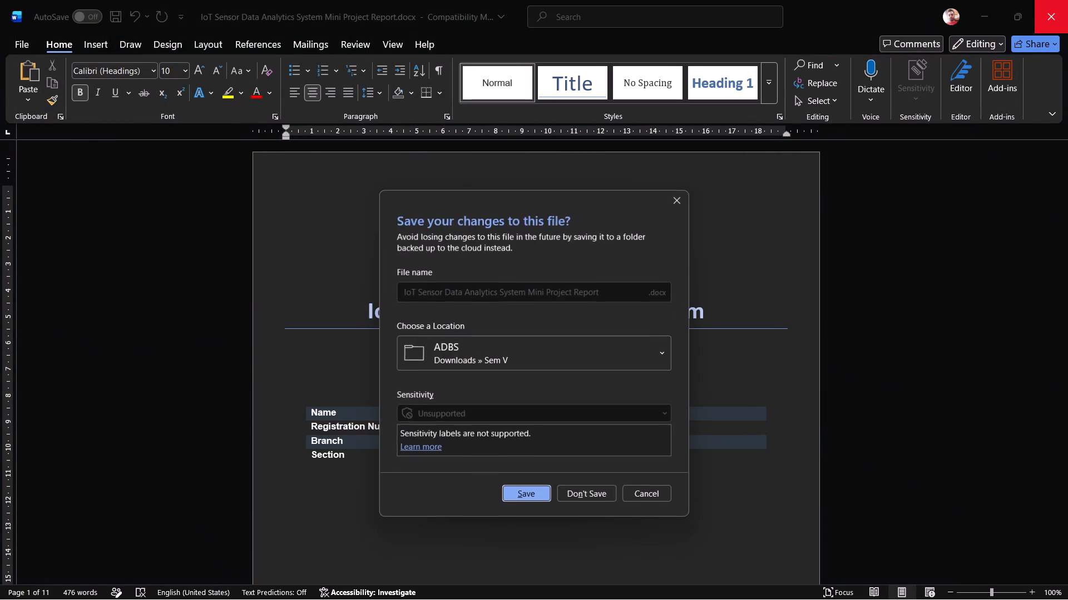
left_click(675, 207)
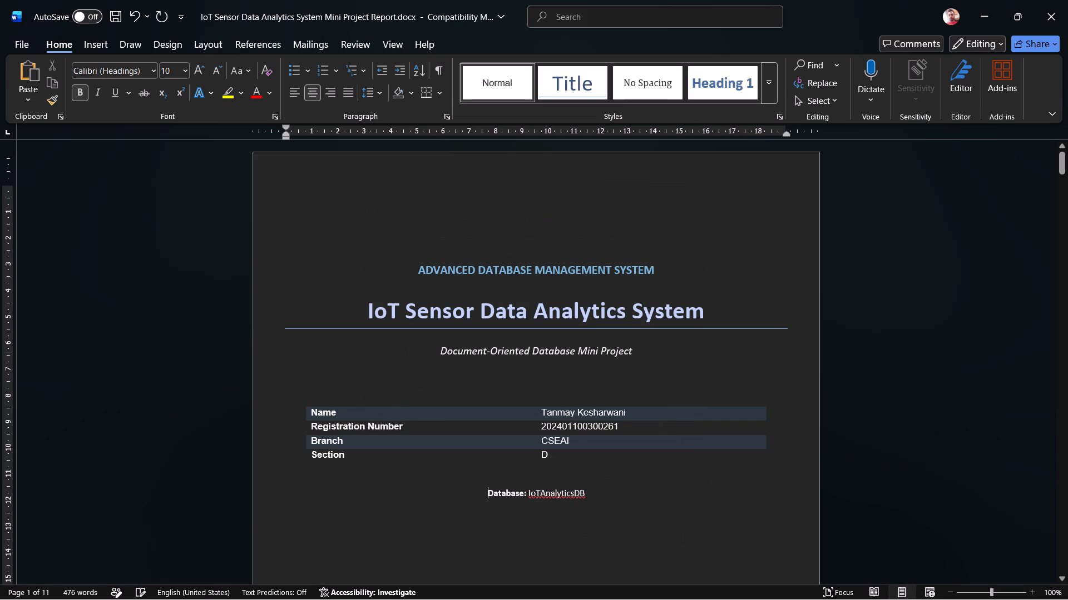
key("ctrl+s")
left_click(1051, 4)
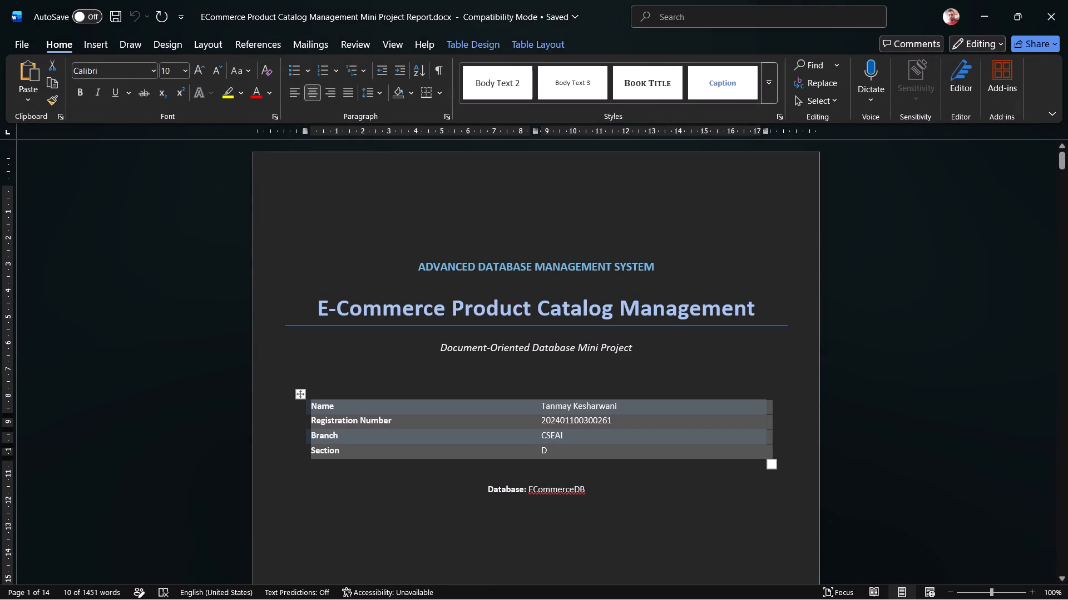
left_click(1055, 9)
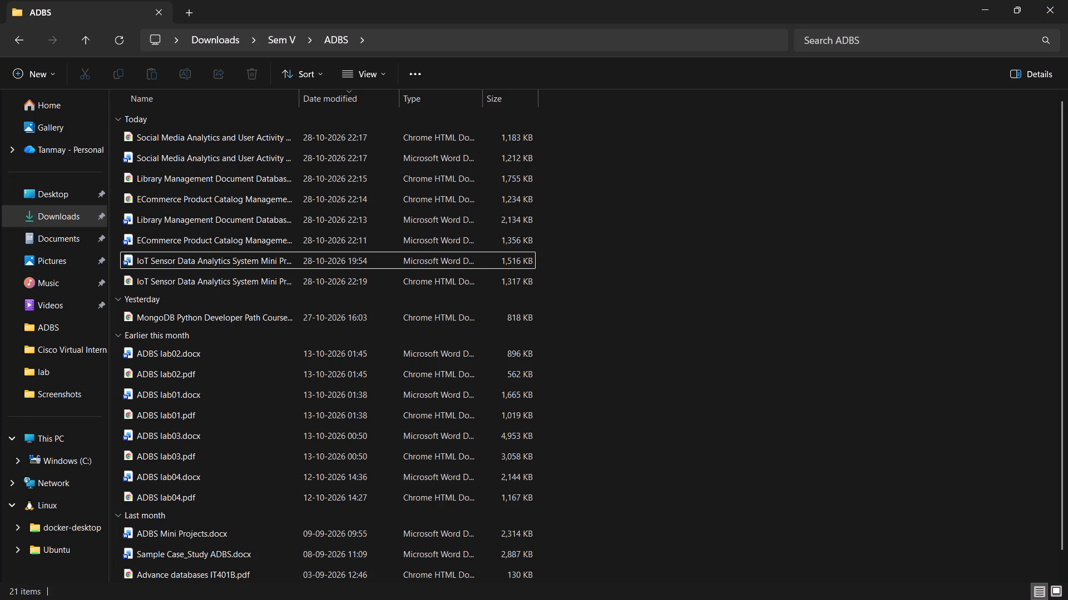
Delete the Word versions of the IoT, Social Media, Library Management and ECommerce mini project reports from the ADBS folder.
left_click(125, 41)
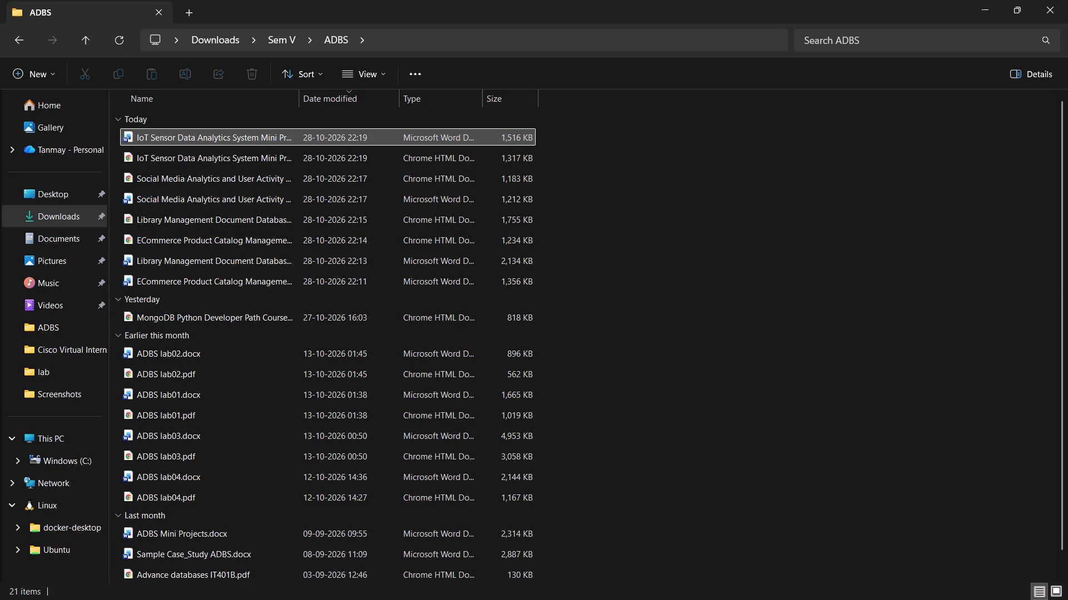
left_click_drag(116, 138, 214, 132)
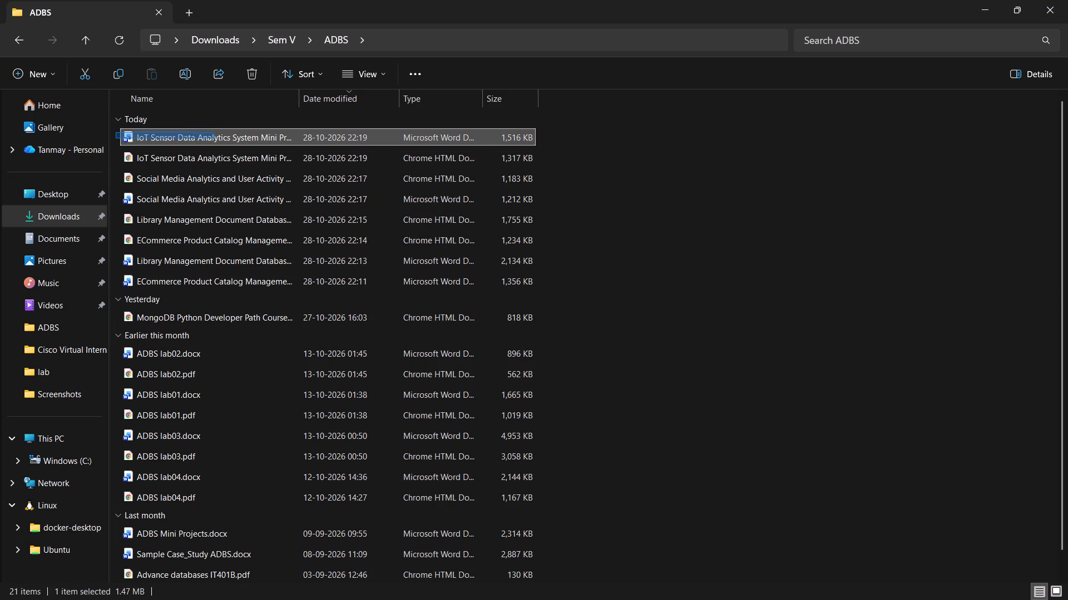
left_click(252, 67)
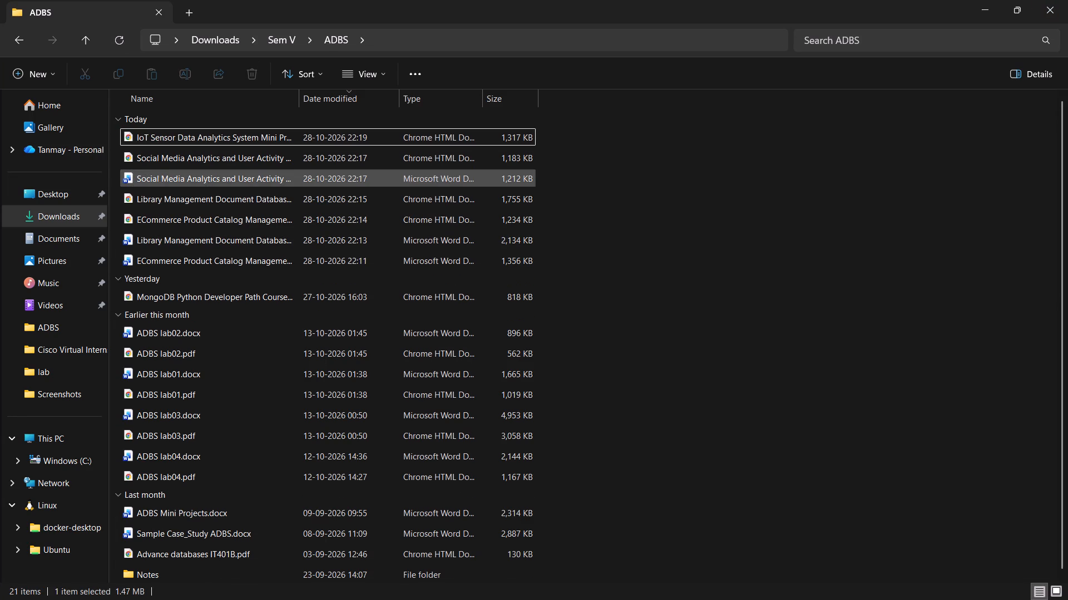
left_click_drag(118, 176, 176, 179)
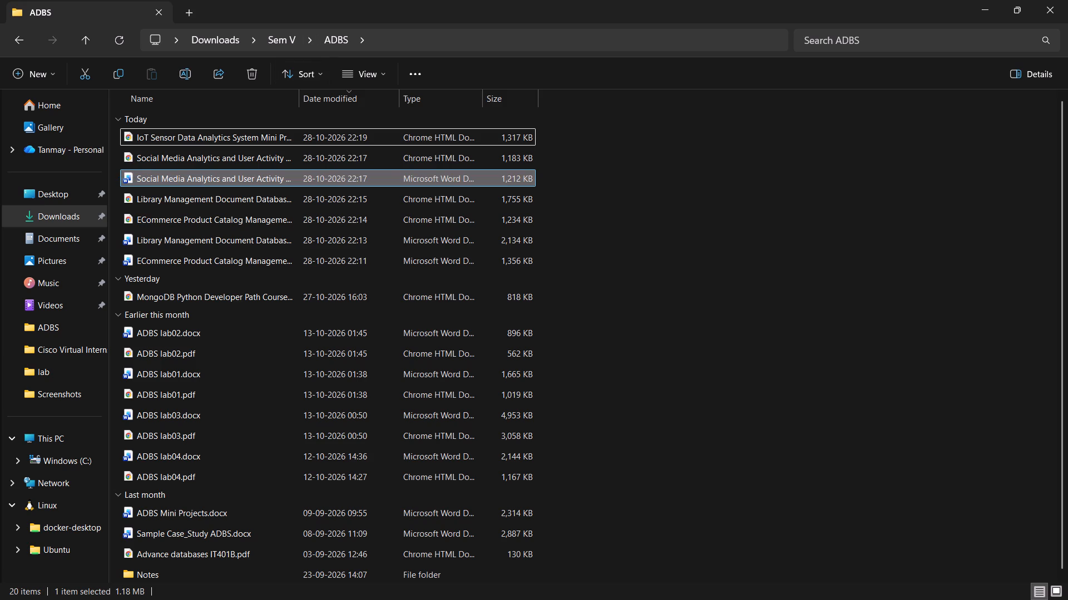
left_click(246, 70)
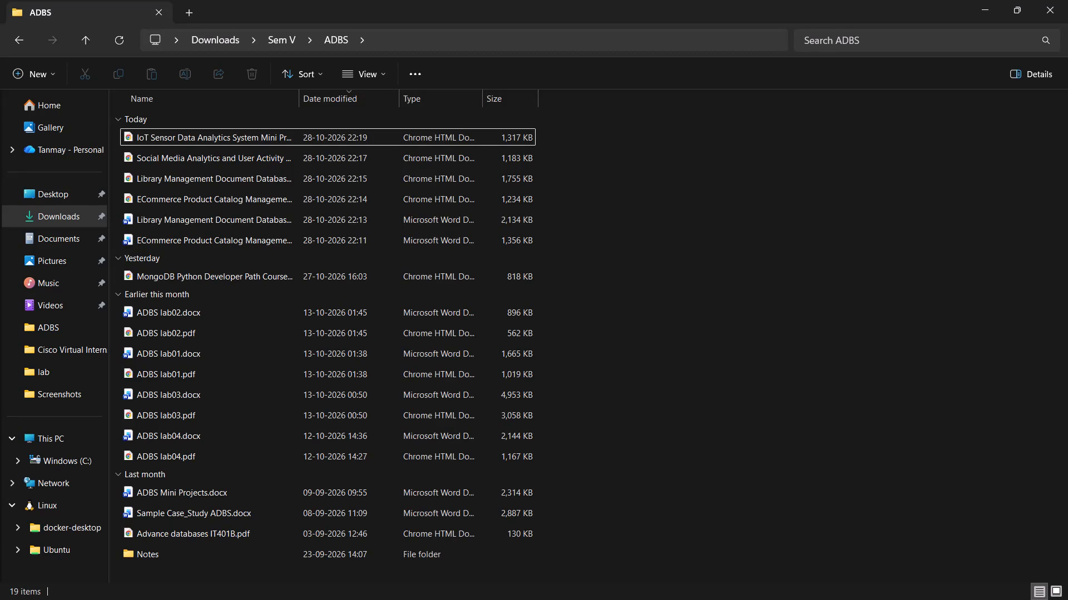
left_click_drag(119, 213, 145, 243)
left_click(254, 79)
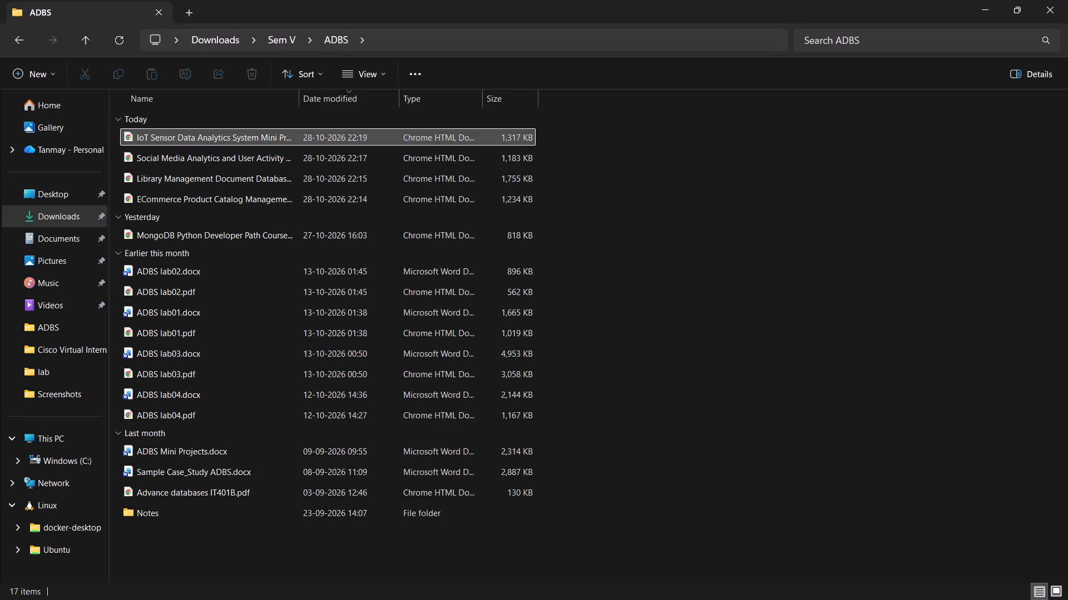
Open the ECommerce, Library Management, Social Media and IoT mini project report PDFs together in the browser.
double_click(186, 195)
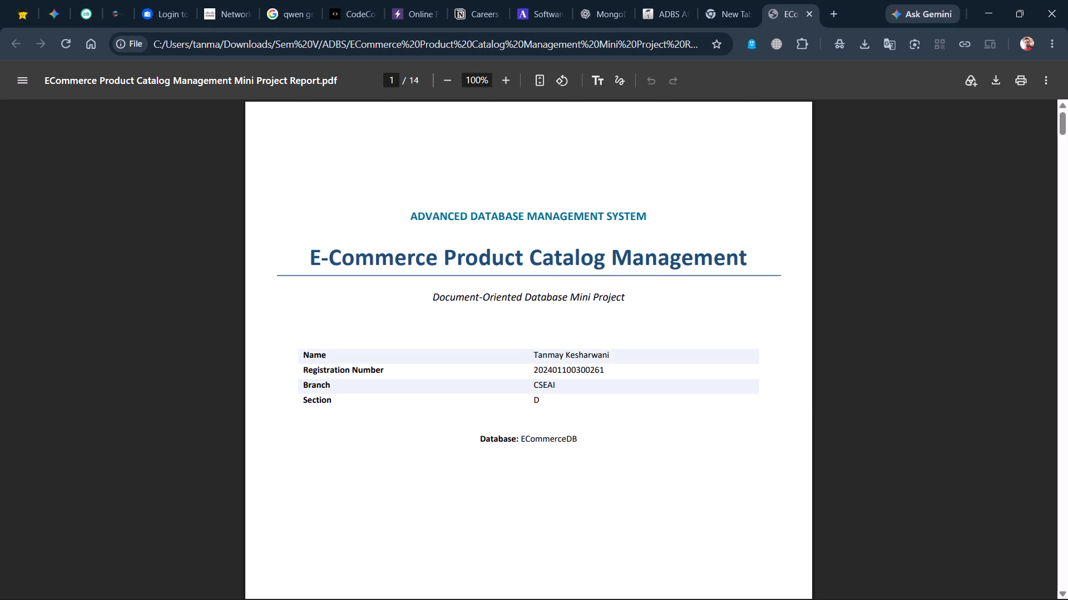
double_click(160, 179)
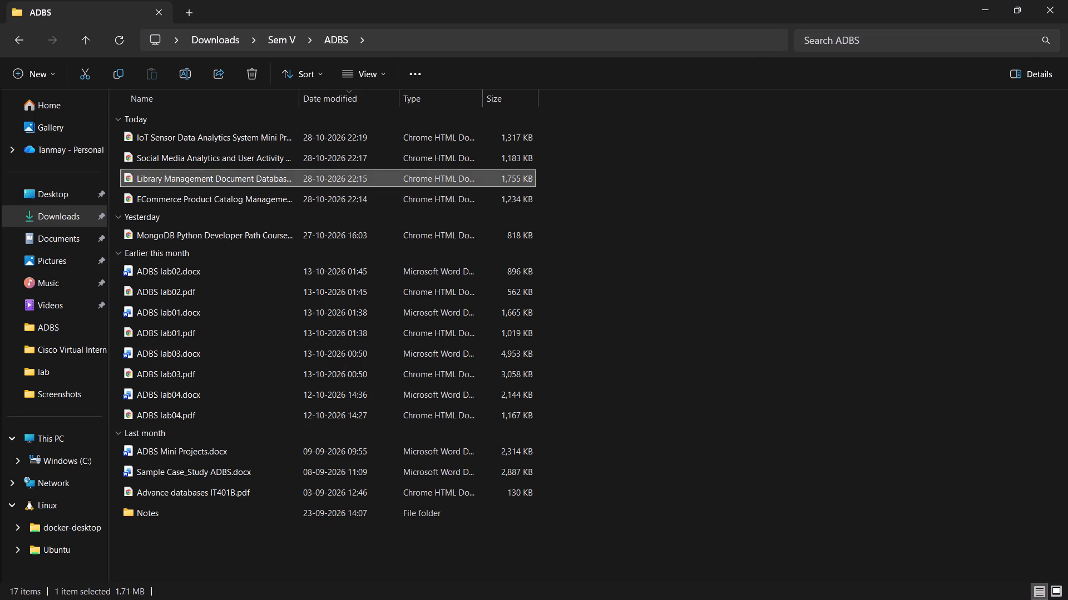
double_click(149, 163)
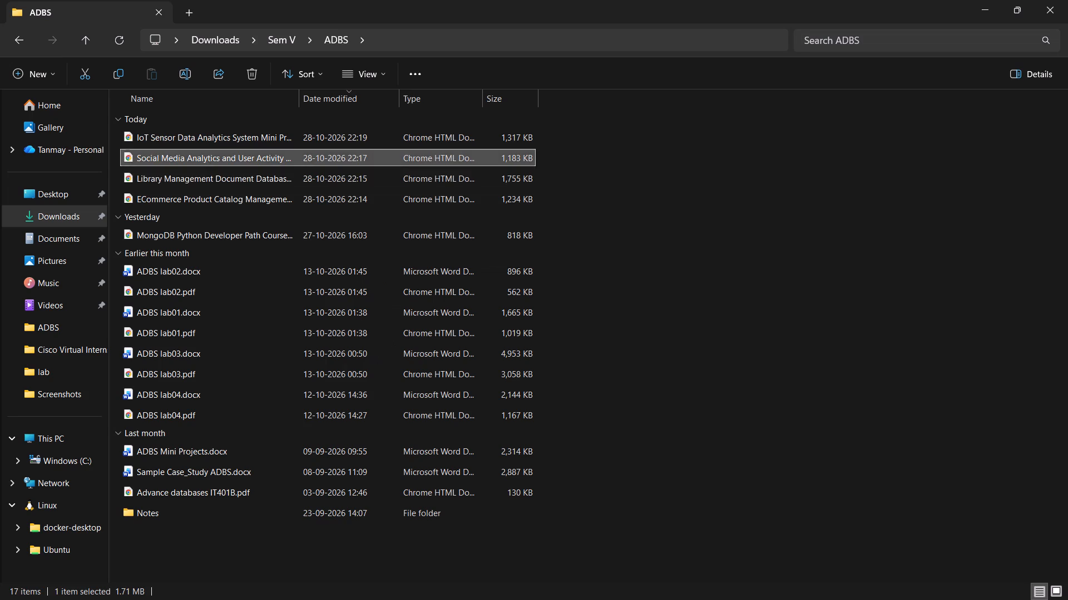
double_click(142, 142)
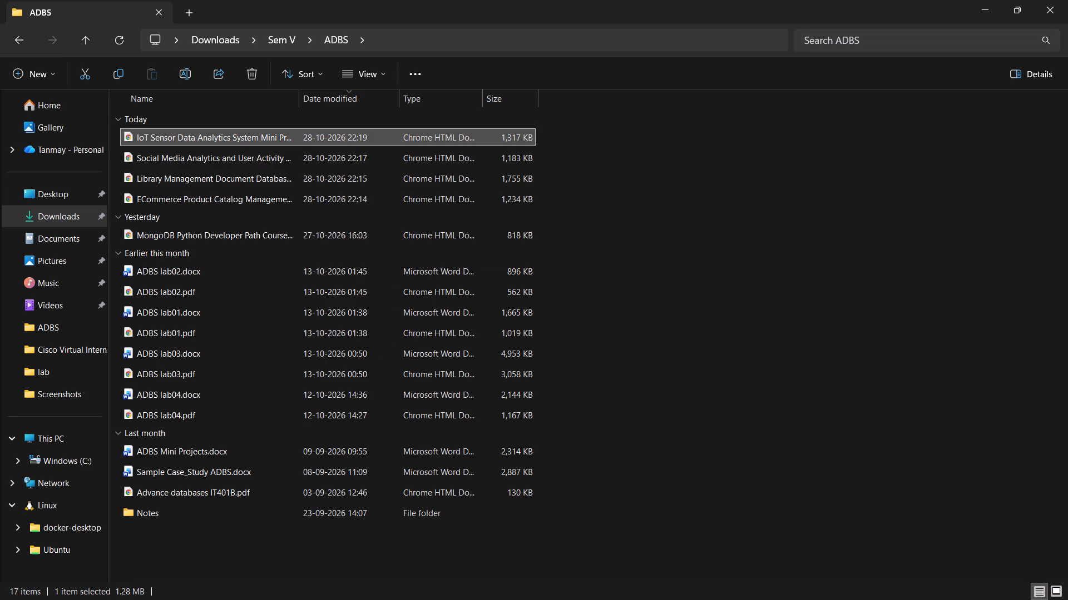
Look through the experiment pages of the ECommerce and Library Management report PDFs.
left_click(651, 6)
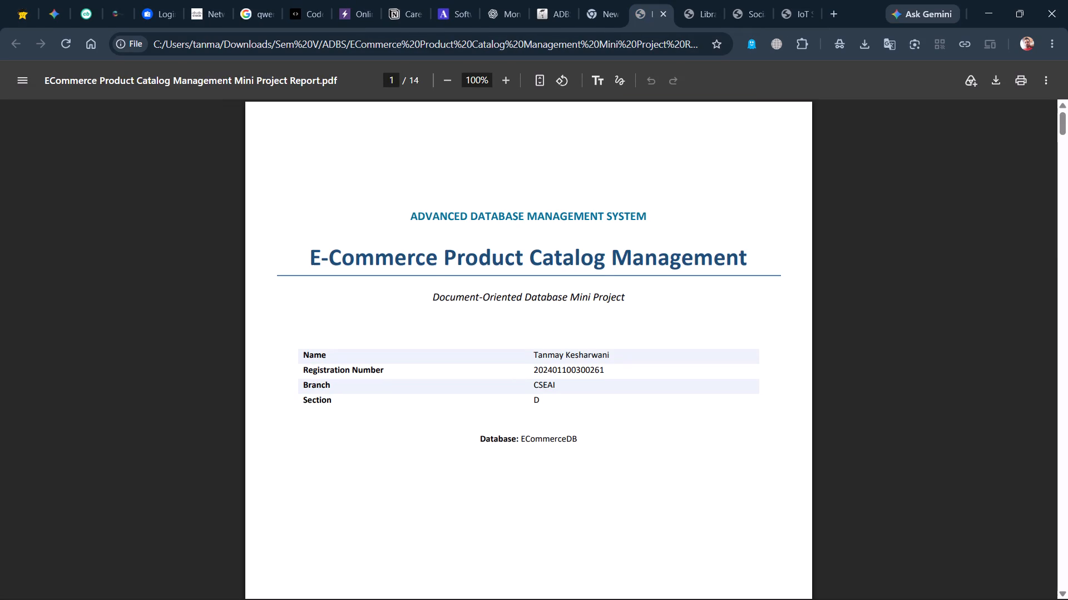
left_click(651, 7)
scroll(586, 248, "down", 15)
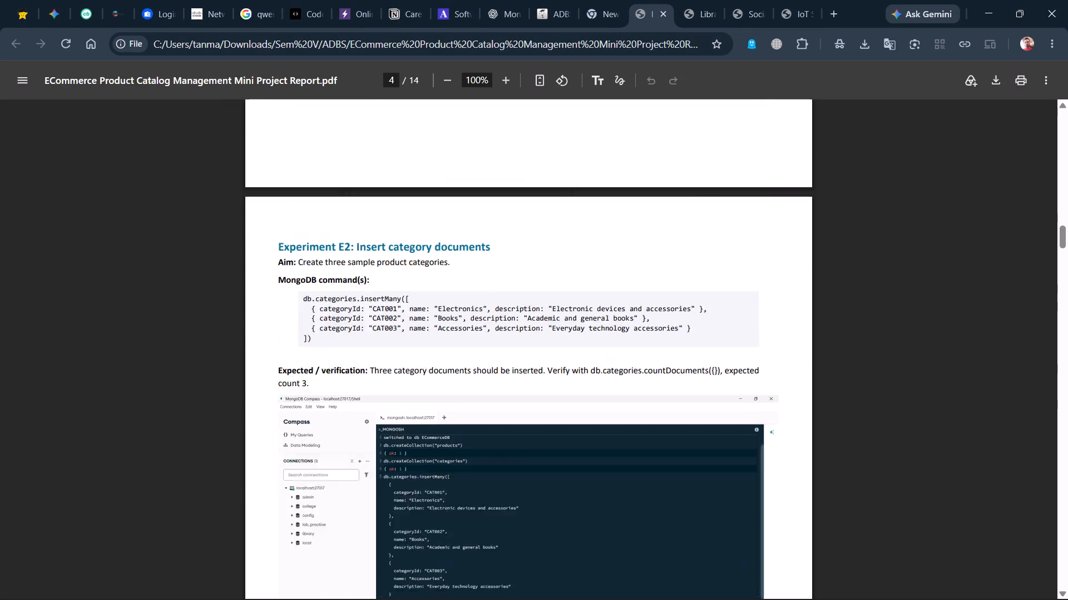
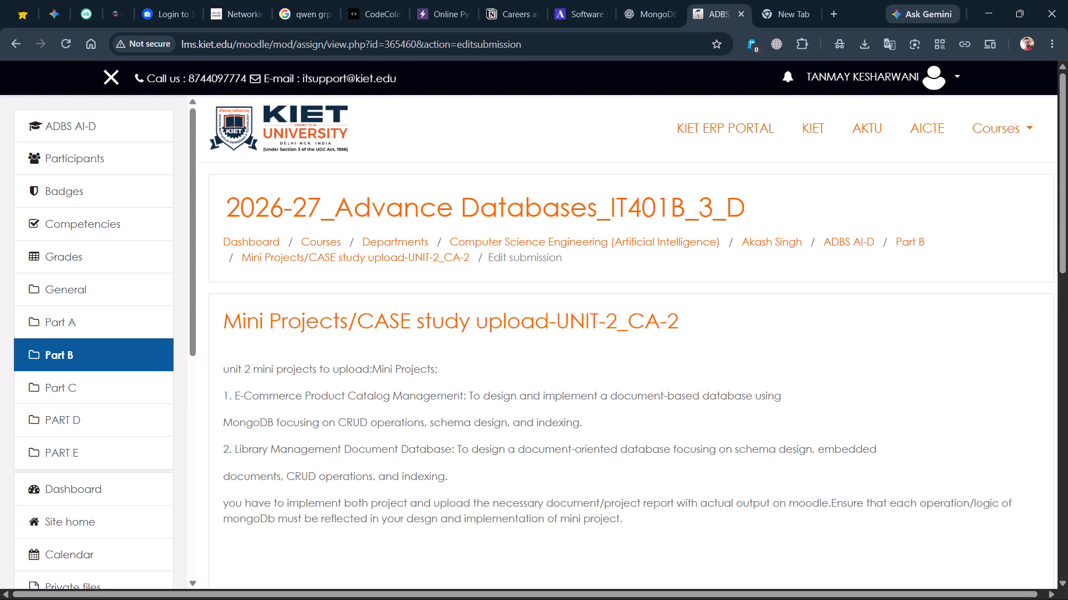
Accept the own-work declaration on the UNIT-2_CA-2 mini project submission.
scroll(471, 322, "down", 3)
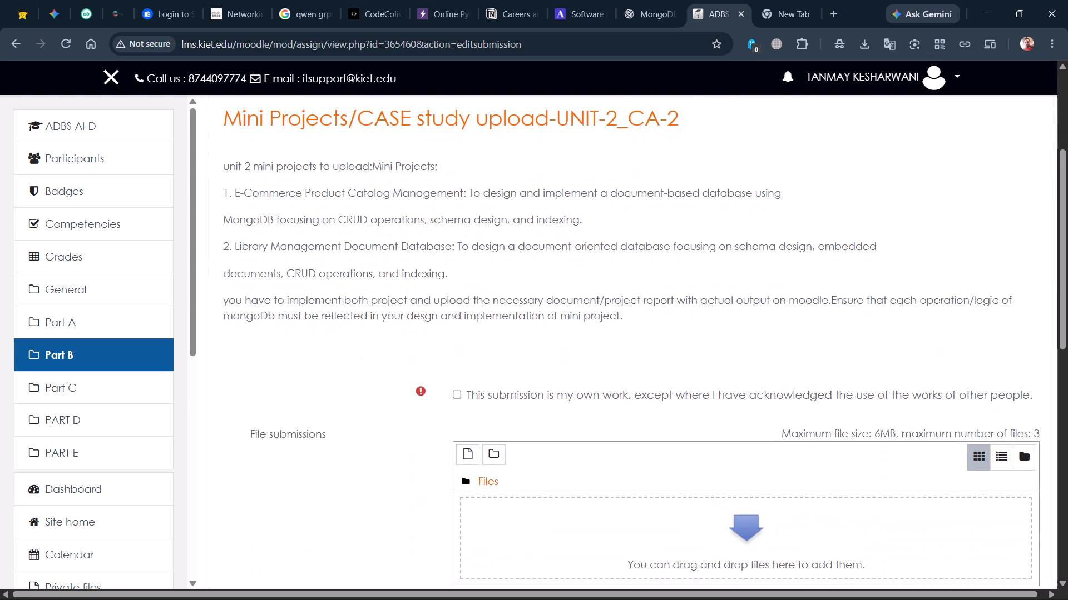
scroll(471, 322, "down", 2)
left_click(457, 277)
Upload the ECommerce Product Catalog Management Mini Project Report PDF from Downloads > Sem V > ADBS to the submission files.
left_click(614, 430)
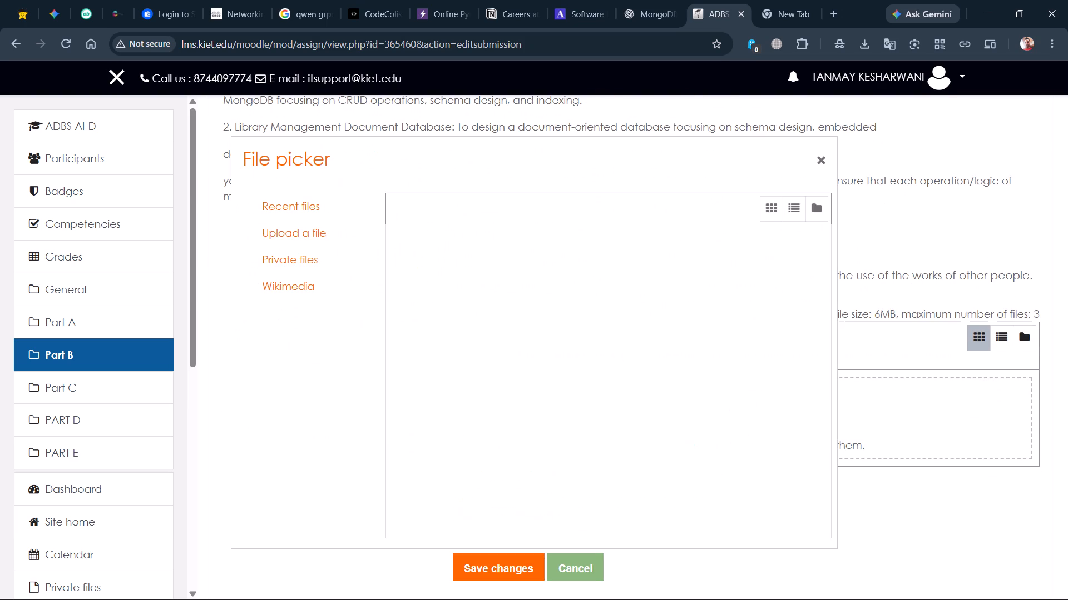
left_click(423, 278)
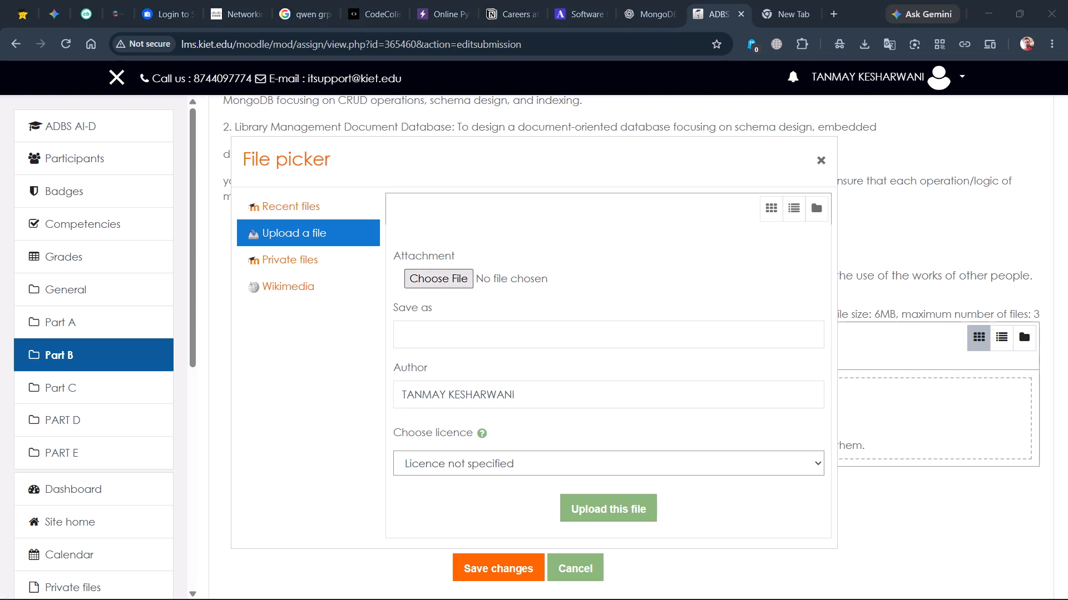
left_click(81, 156)
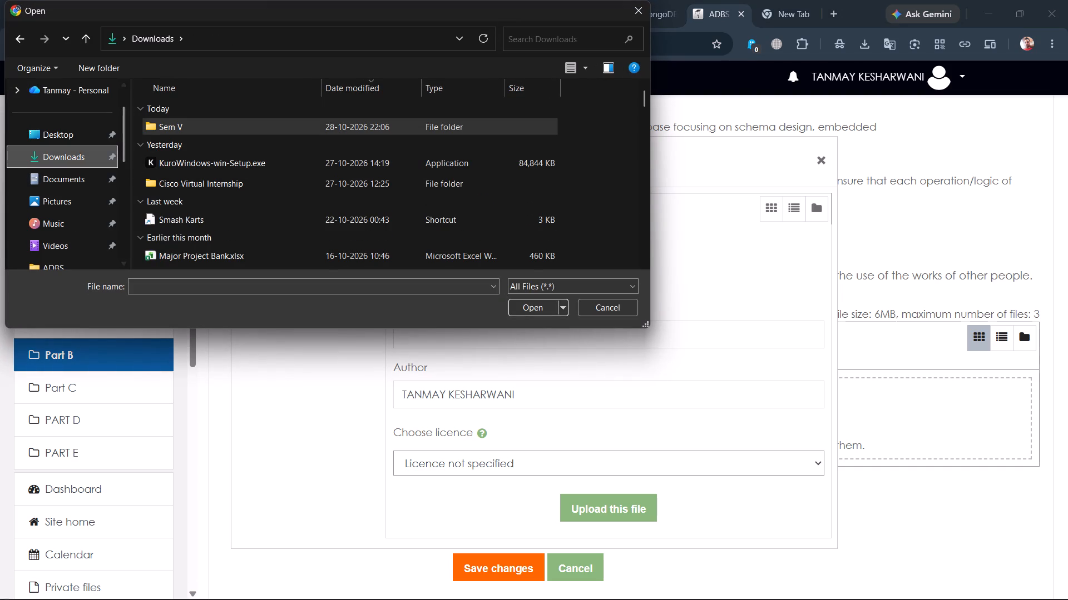
double_click(204, 128)
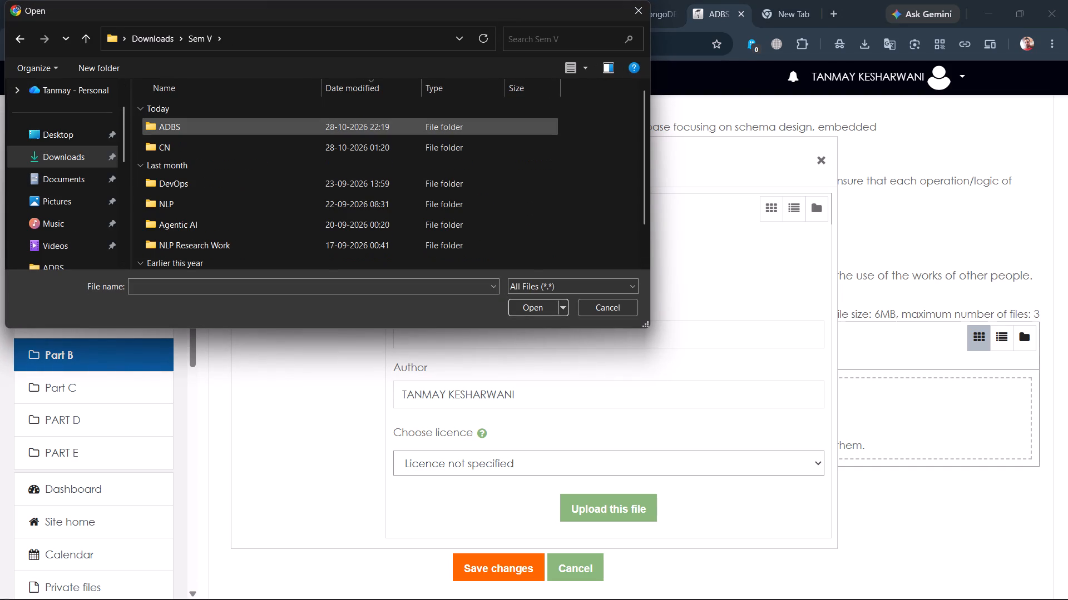
double_click(177, 128)
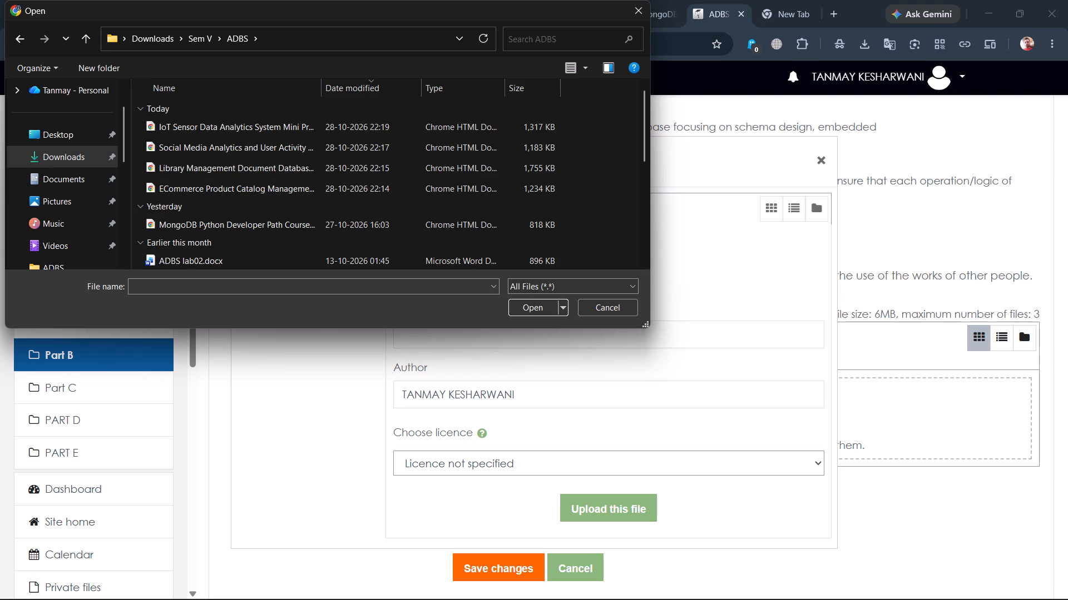
left_click_drag(140, 164, 145, 166)
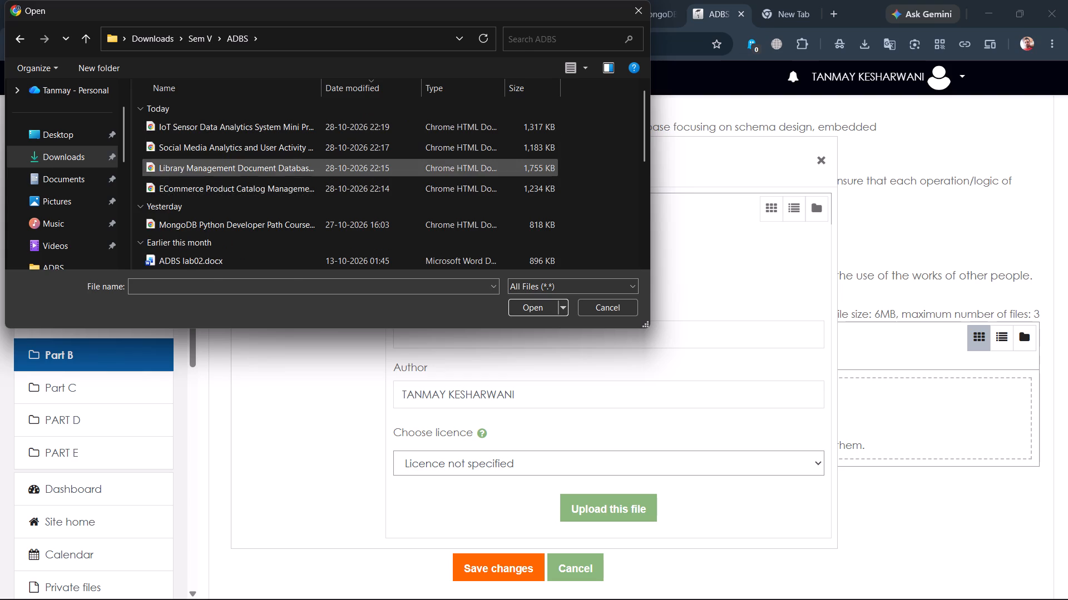
left_click_drag(145, 166, 159, 169)
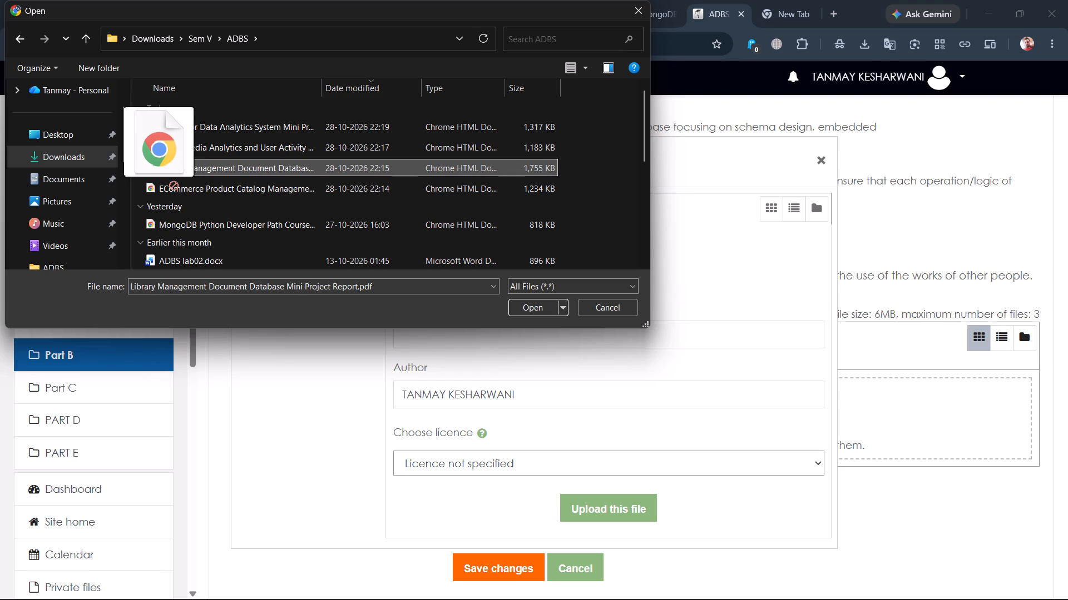
left_click_drag(140, 162, 166, 178)
left_click(139, 168)
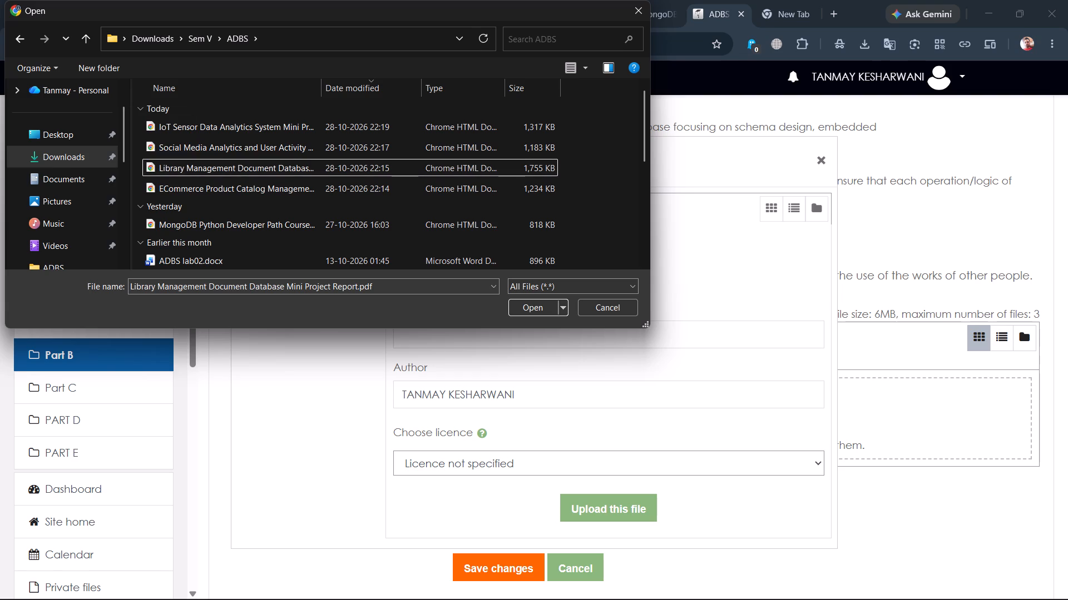
left_click(151, 183)
left_click_drag(139, 163, 177, 187)
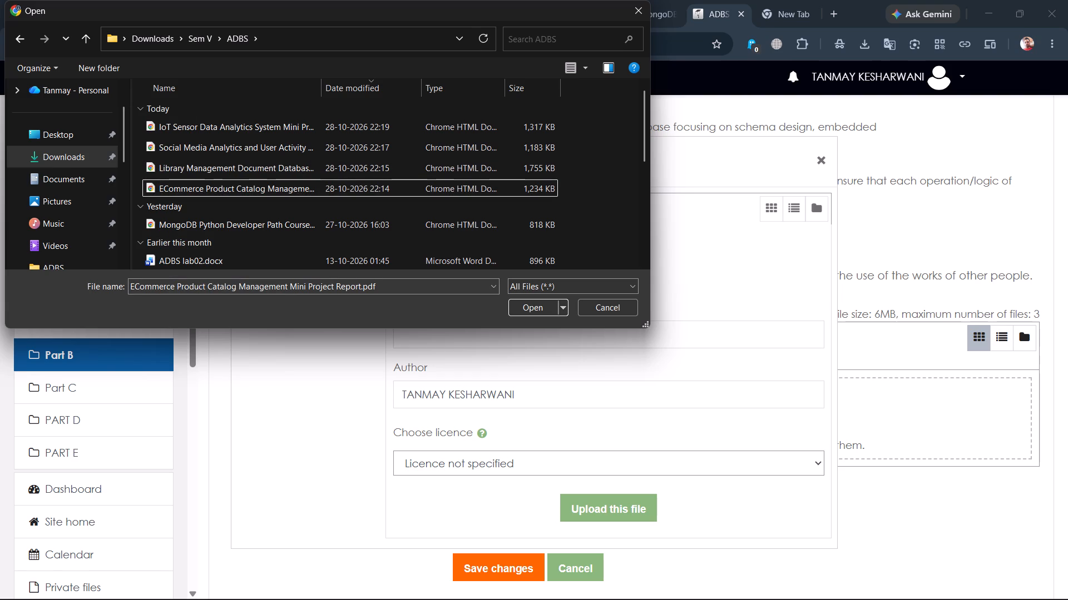
left_click(520, 308)
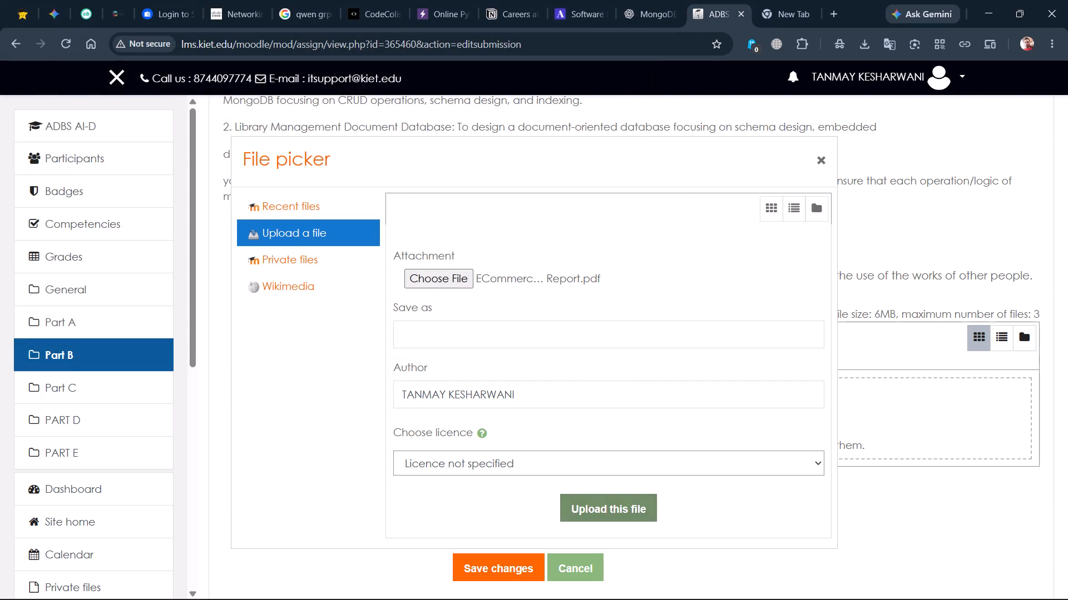
left_click(612, 508)
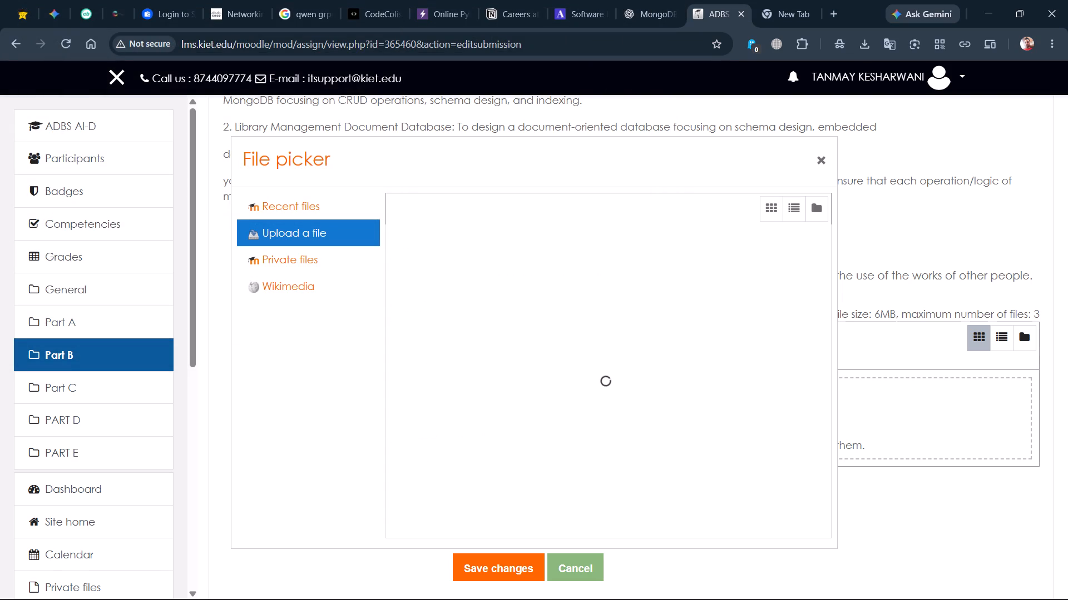
left_click(572, 426)
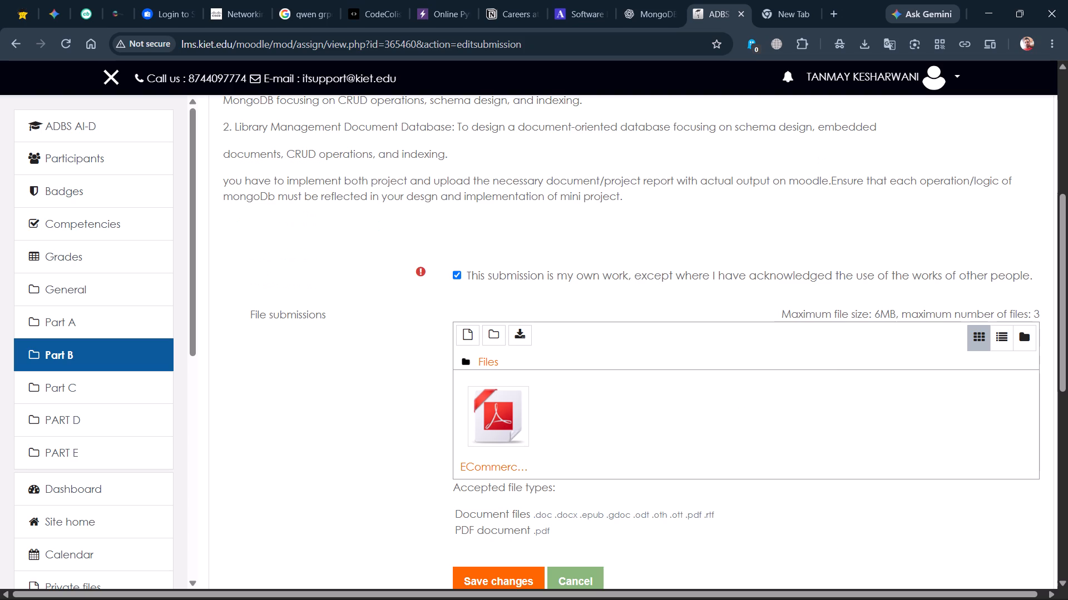
Add the Library Management Document Database Mini Project Report PDF from the ADBS folder to the submission files.
scroll(627, 432, "down", 1)
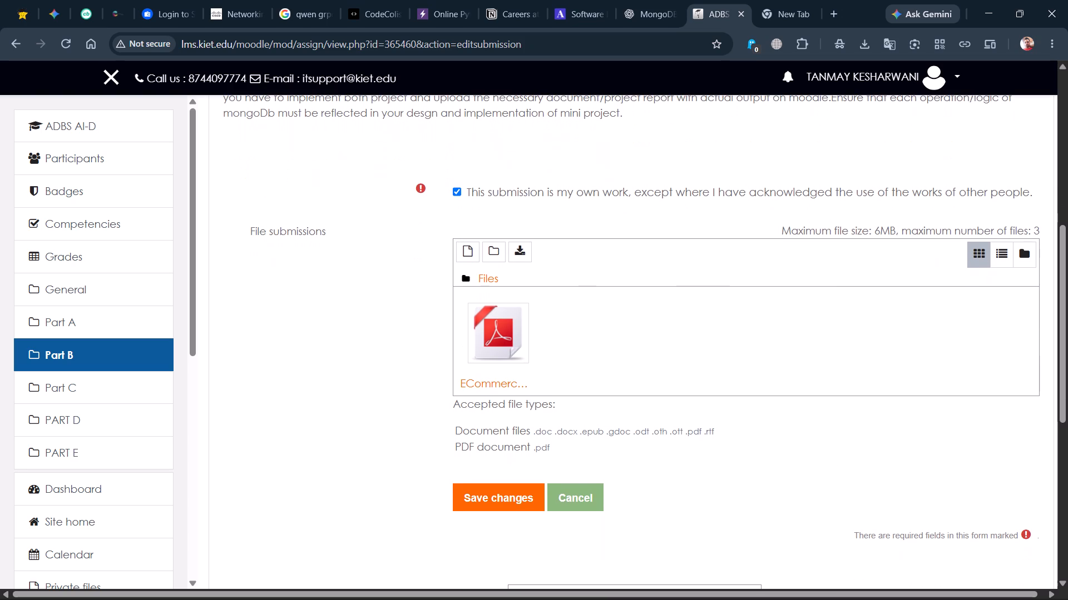
scroll(627, 432, "down", 1)
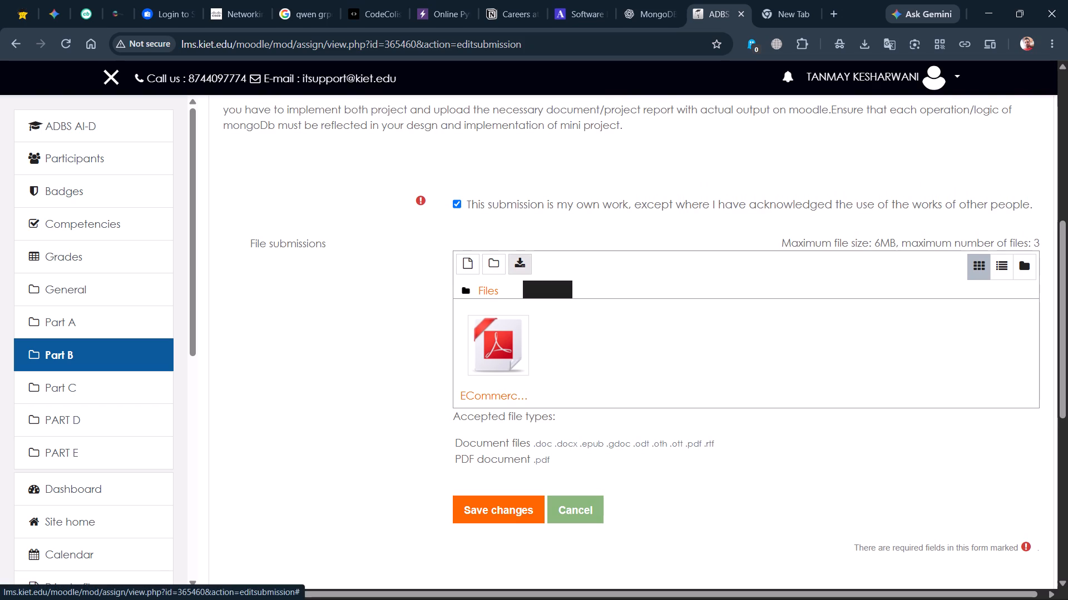
left_click(468, 269)
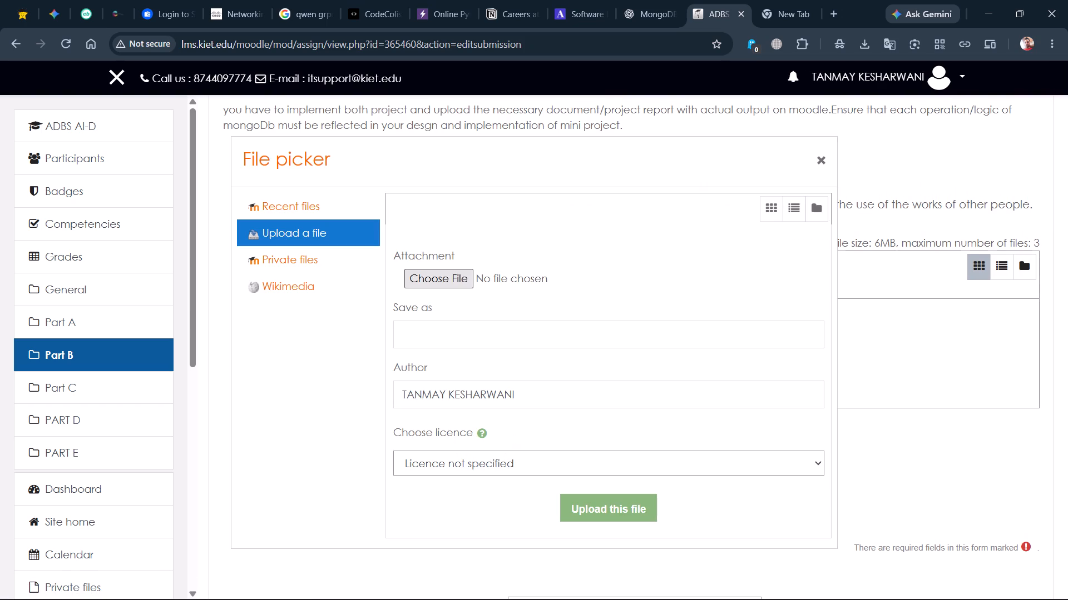
left_click(447, 281)
left_click(180, 171)
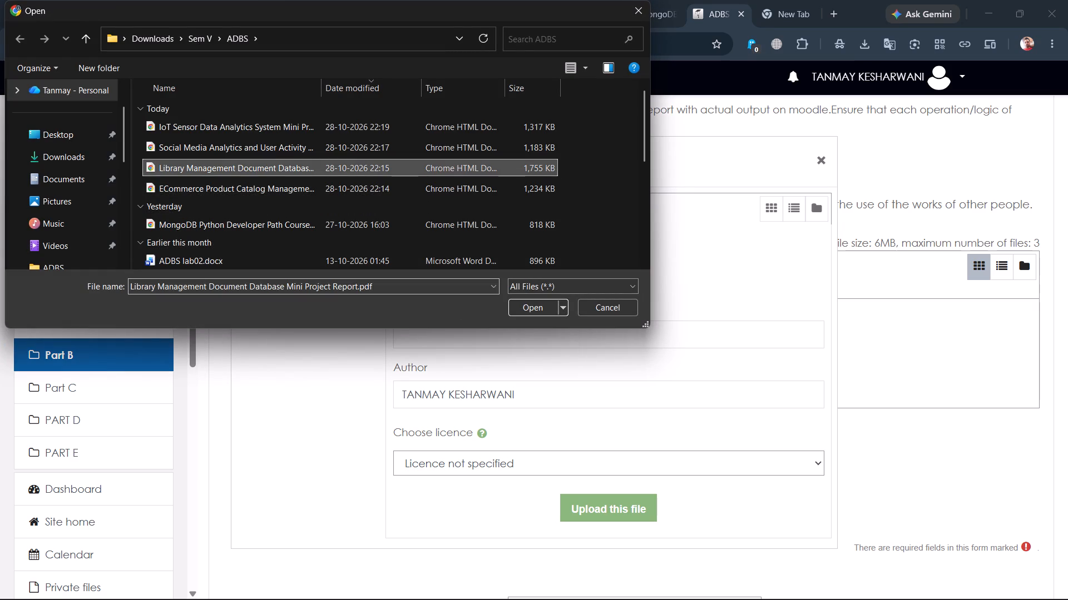
left_click(520, 310)
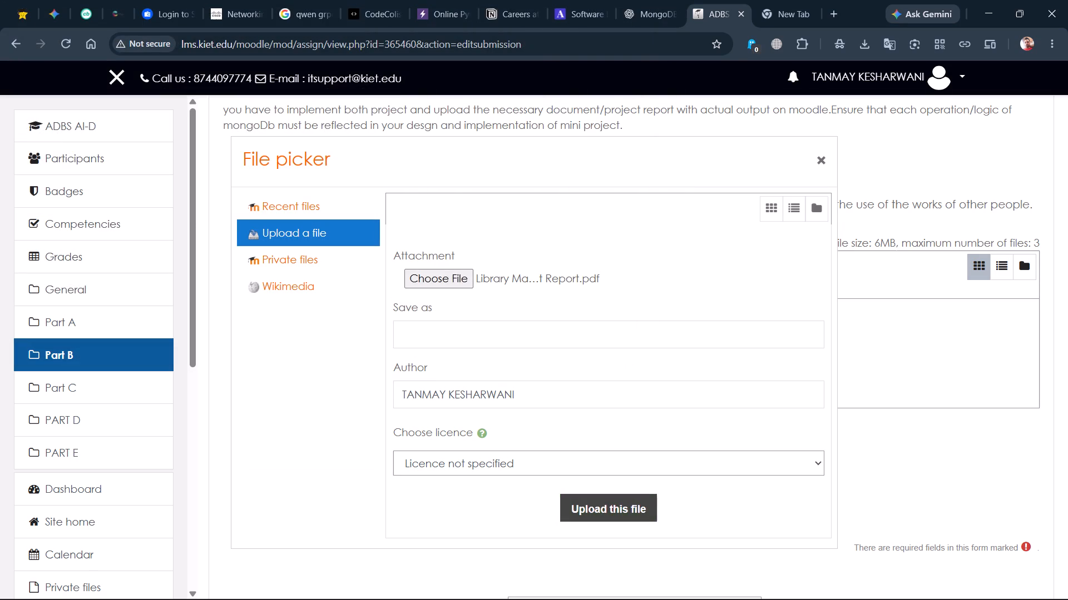
left_click(603, 506)
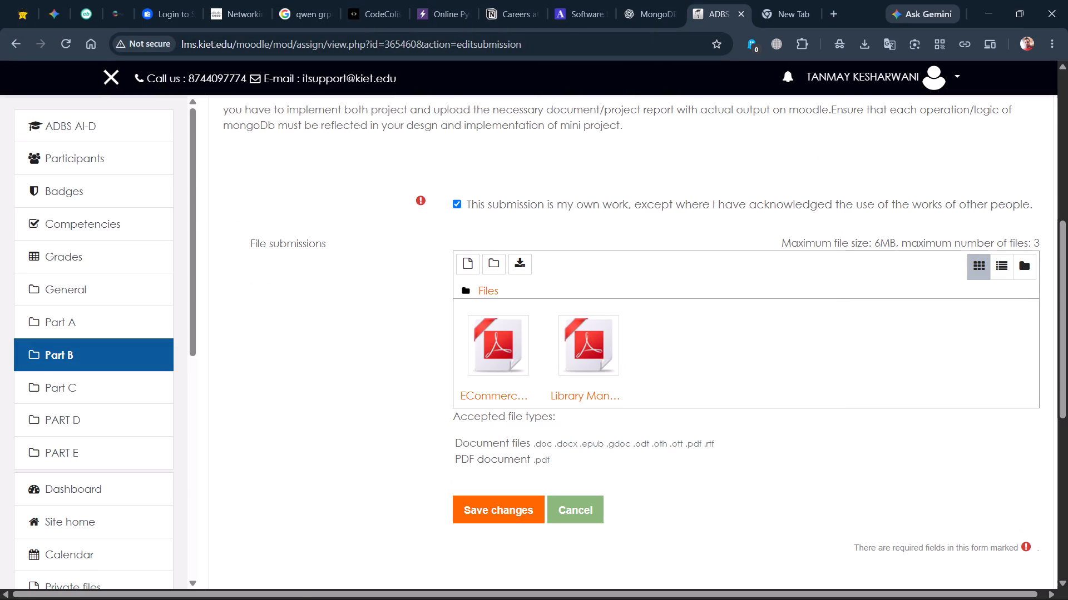
Check the full names of the two attached reports against the assignment brief, and save the UNIT-2_CA-2 submission.
scroll(624, 362, "down", 4)
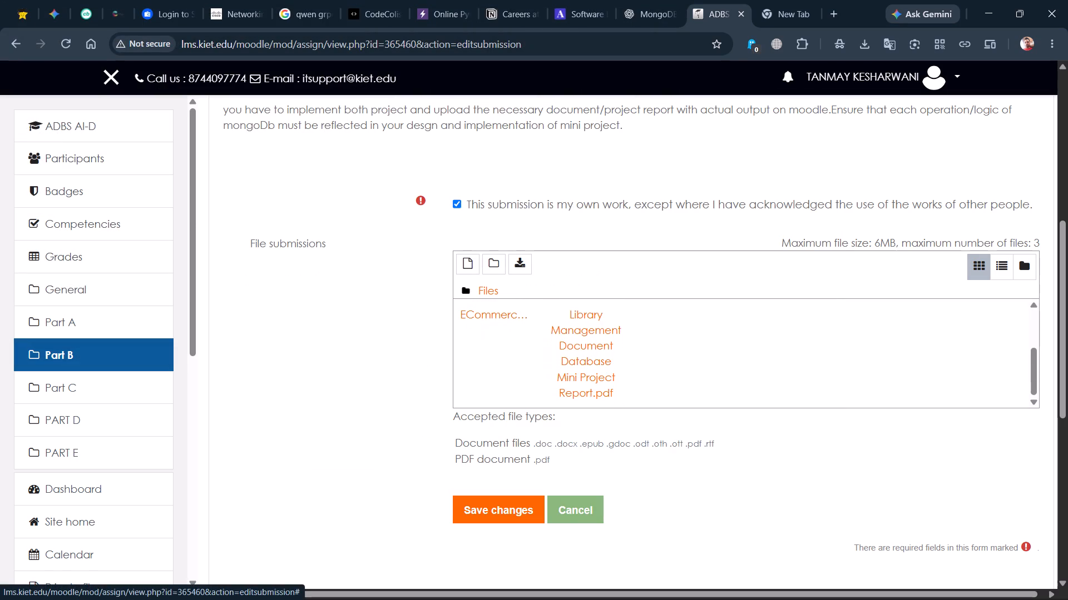
scroll(508, 373, "down", 3)
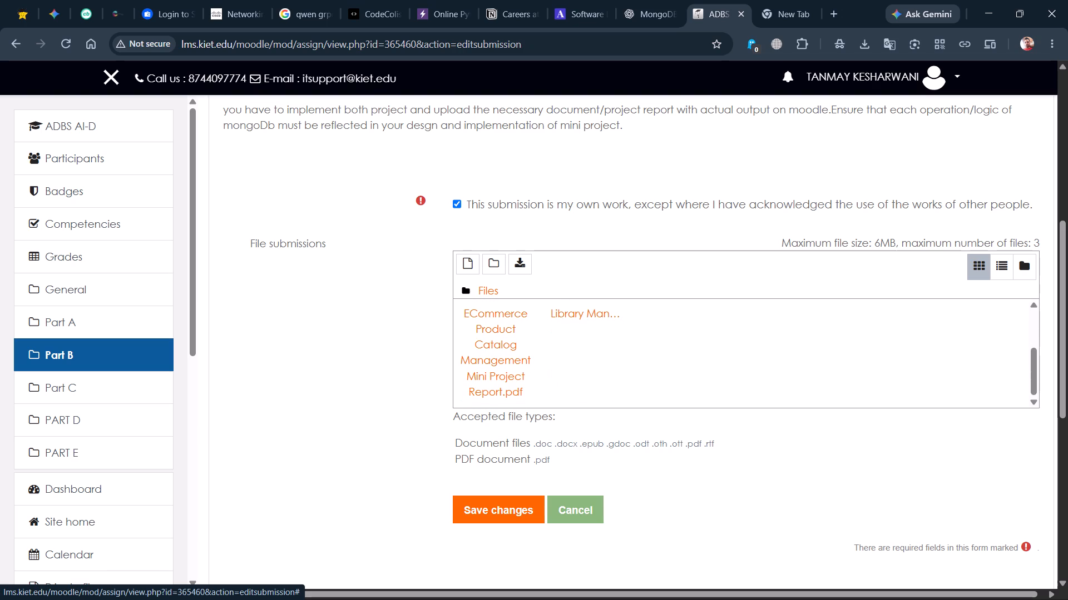
scroll(571, 361, "down", 3)
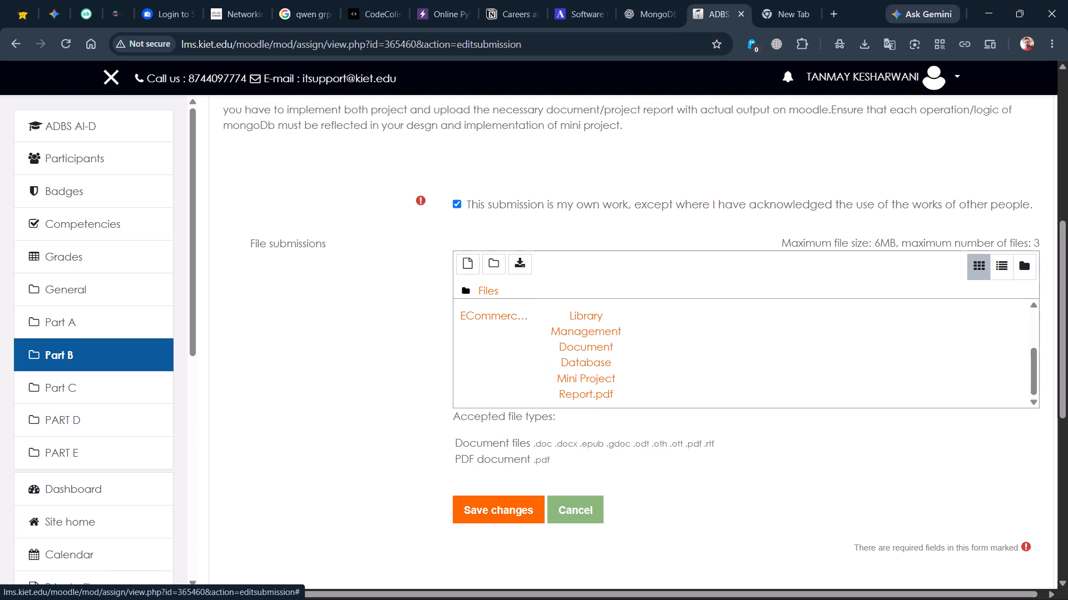
scroll(571, 361, "up", 2)
scroll(365, 336, "up", 2)
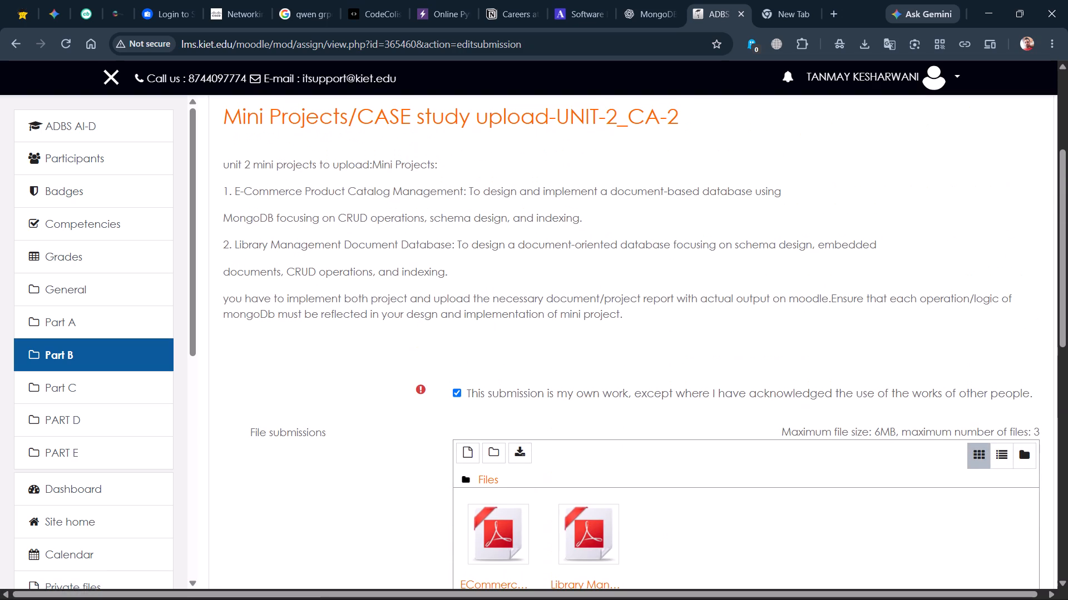
scroll(365, 336, "down", 4)
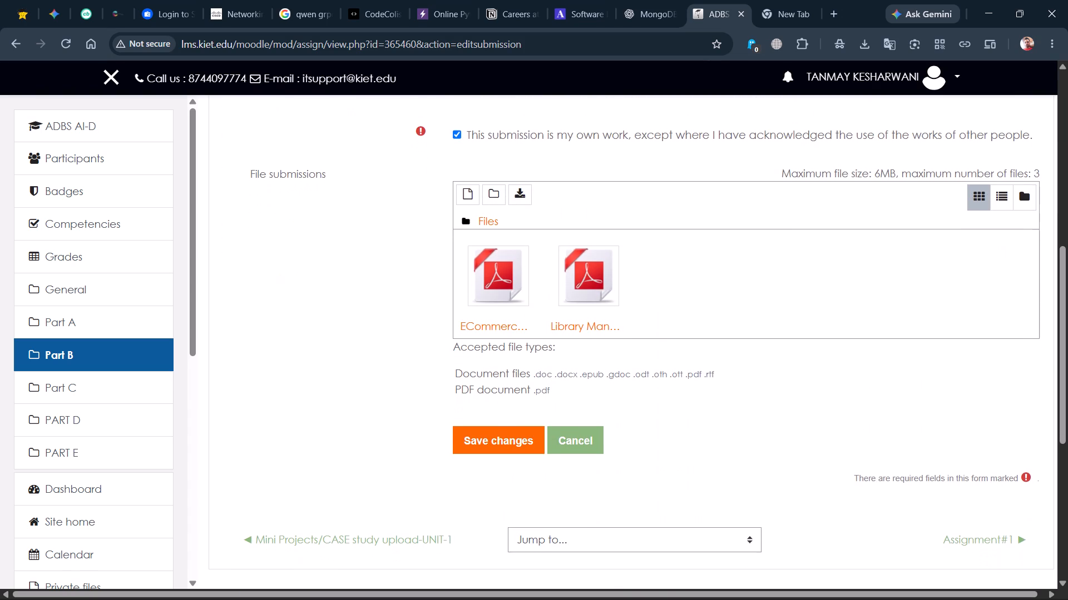
left_click(478, 442)
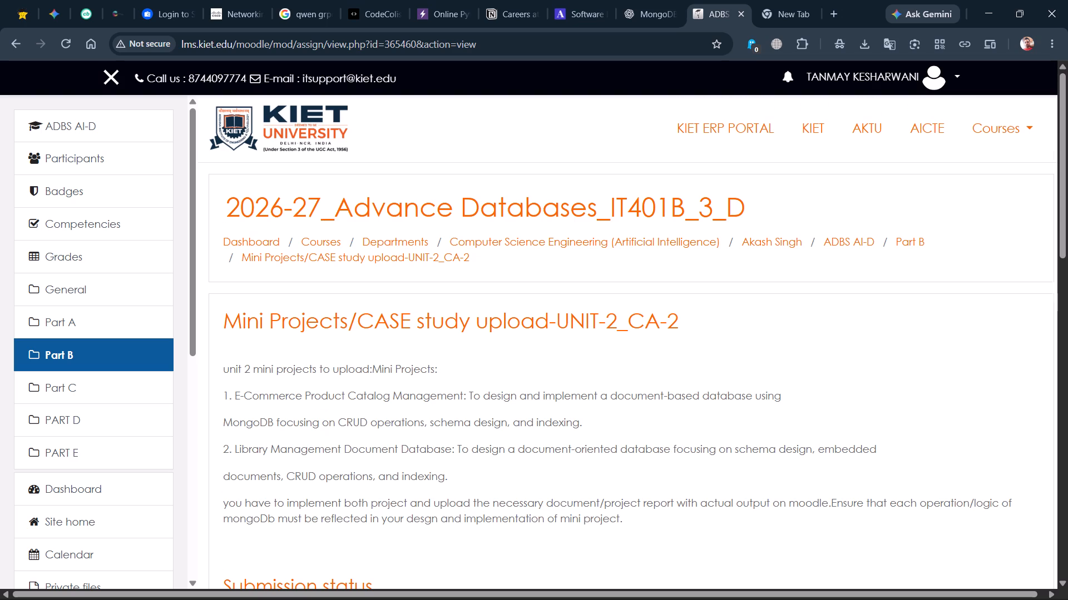
Go back to Part B of the course, open the Mini Projects/CASE study upload-UNIT-3_CA-2 assignment and start a submission.
scroll(477, 443, "down", 8)
scroll(477, 443, "up", 1)
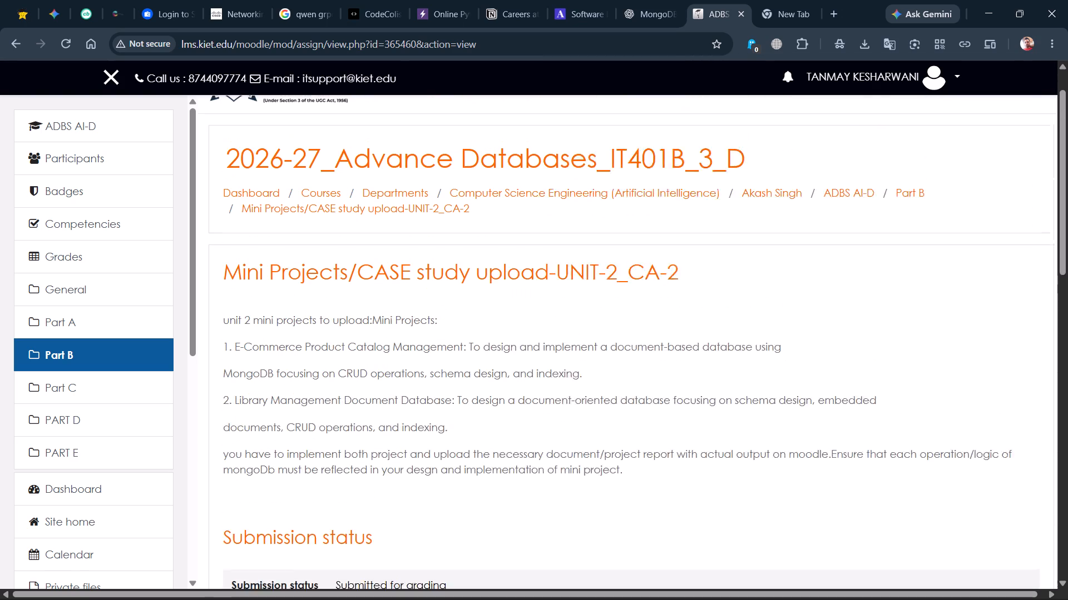
left_click(898, 238)
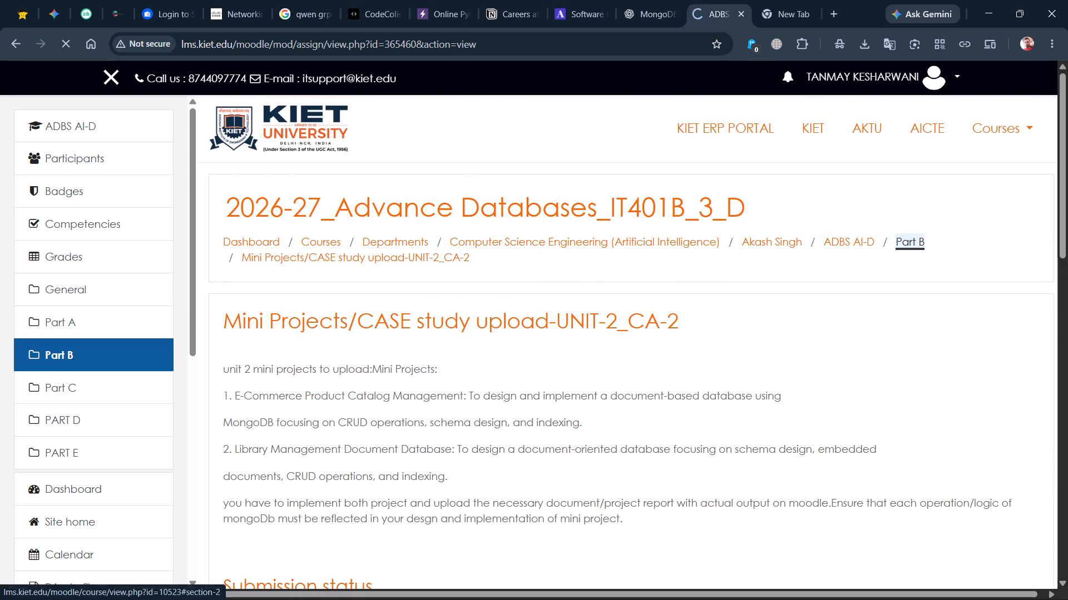
scroll(452, 381, "down", 1)
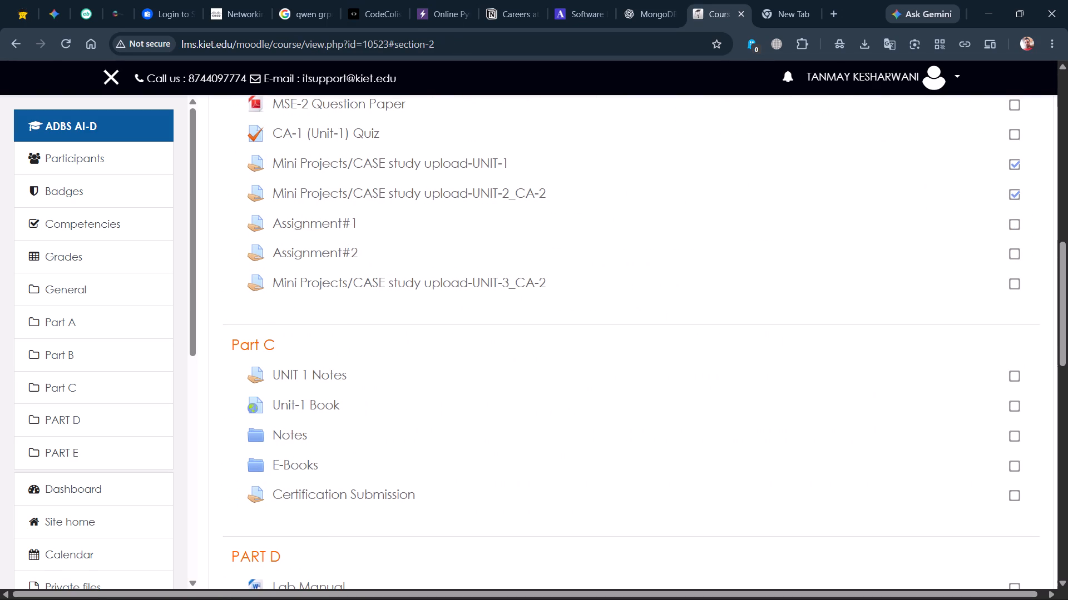
scroll(452, 381, "down", 1)
left_click(368, 284)
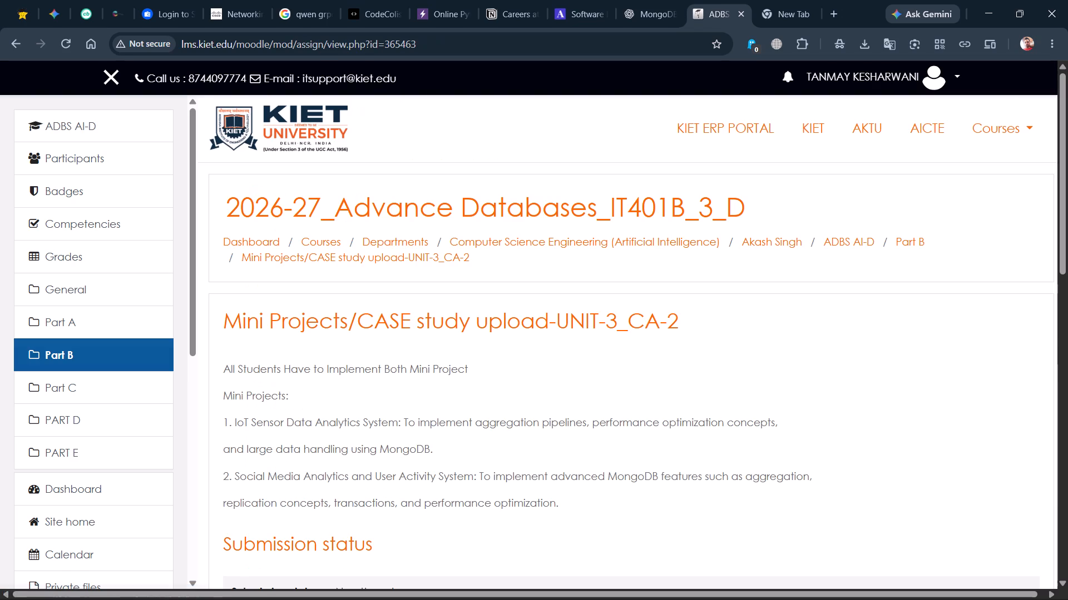
scroll(393, 317, "down", 3)
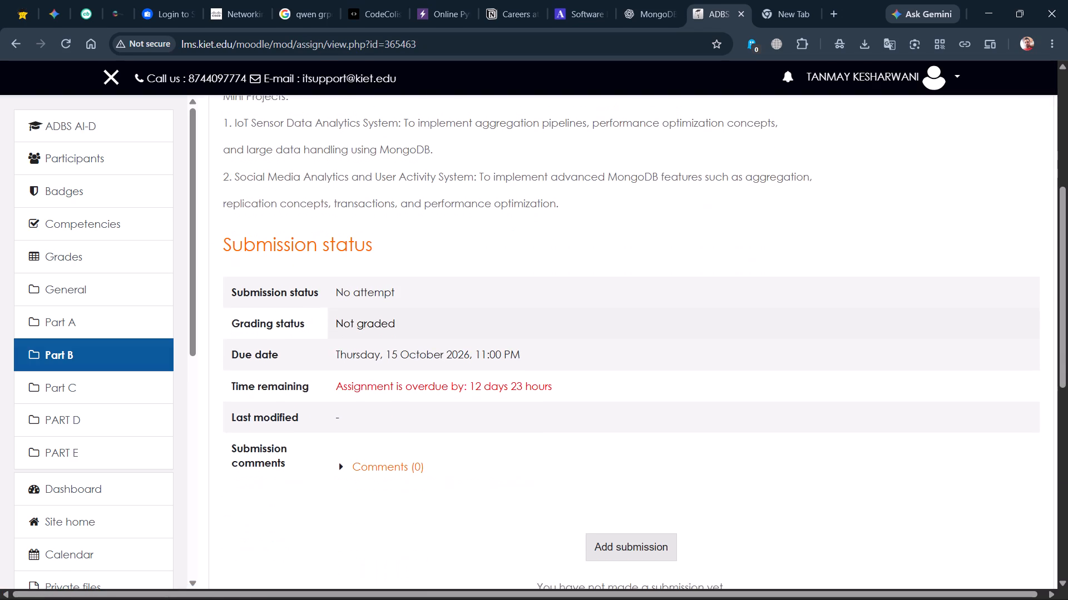
scroll(393, 317, "down", 1)
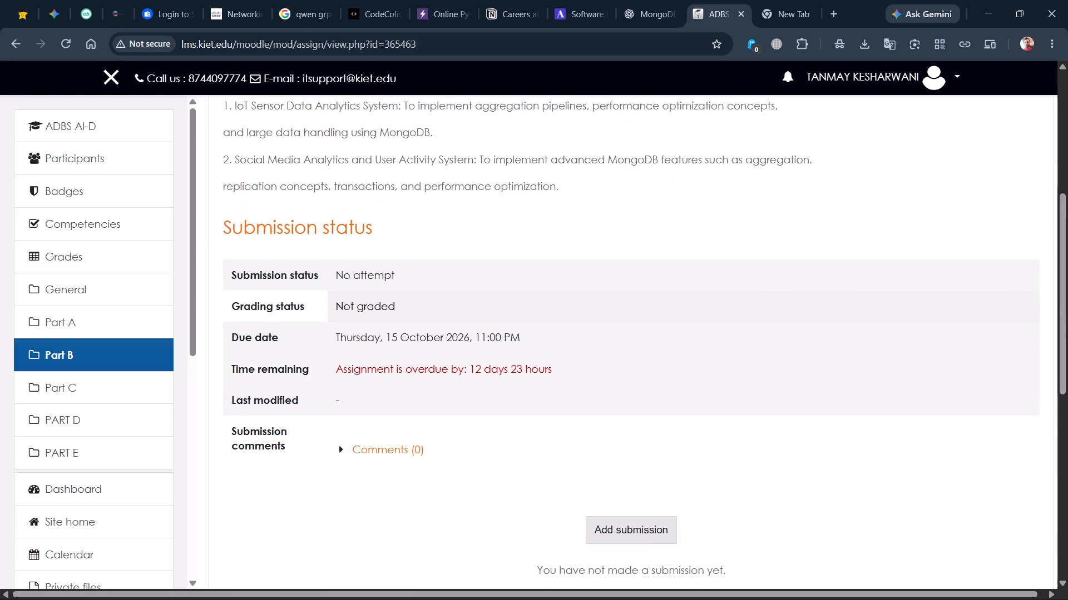
left_click(617, 526)
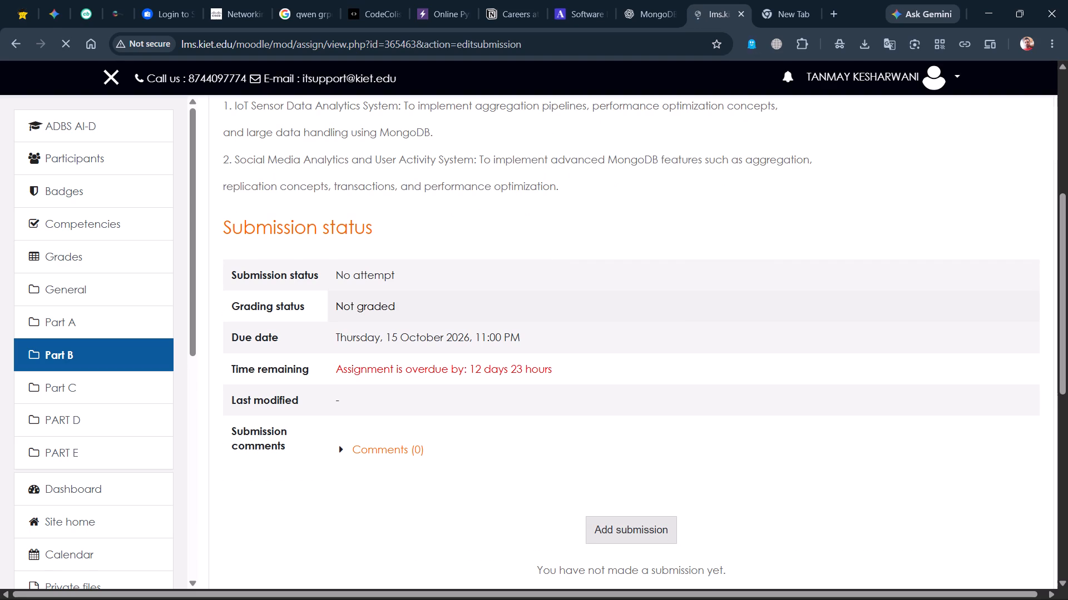
Accept the own-work declaration on the UNIT-3_CA-2 mini project submission.
scroll(517, 351, "down", 4)
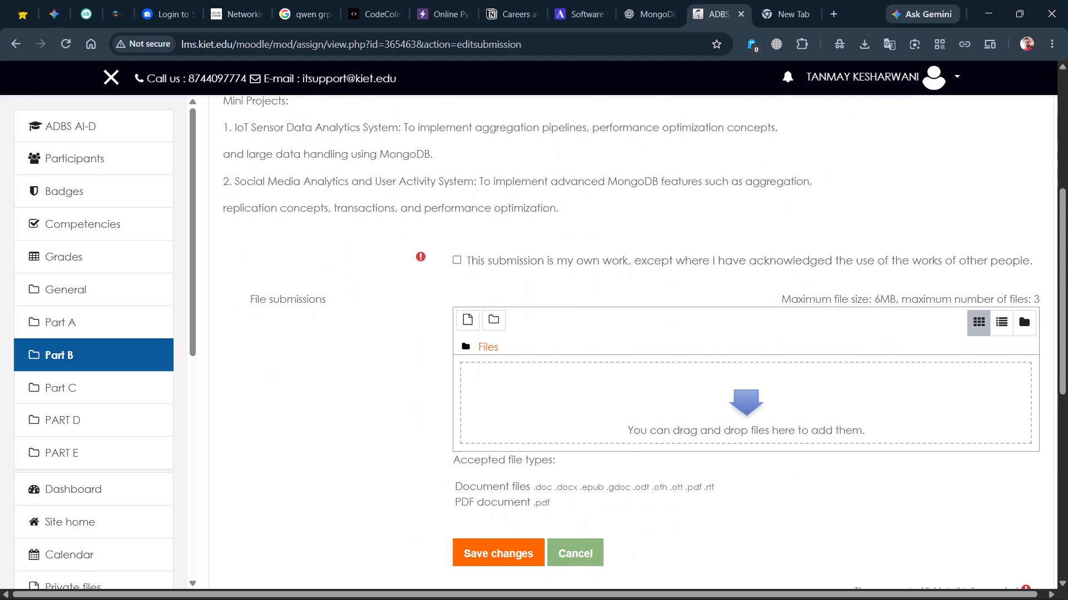
left_click(455, 259)
Add the Social Media Analytics and User Activity System Mini Project Report PDF from the ADBS folder to the submission files.
left_click(596, 388)
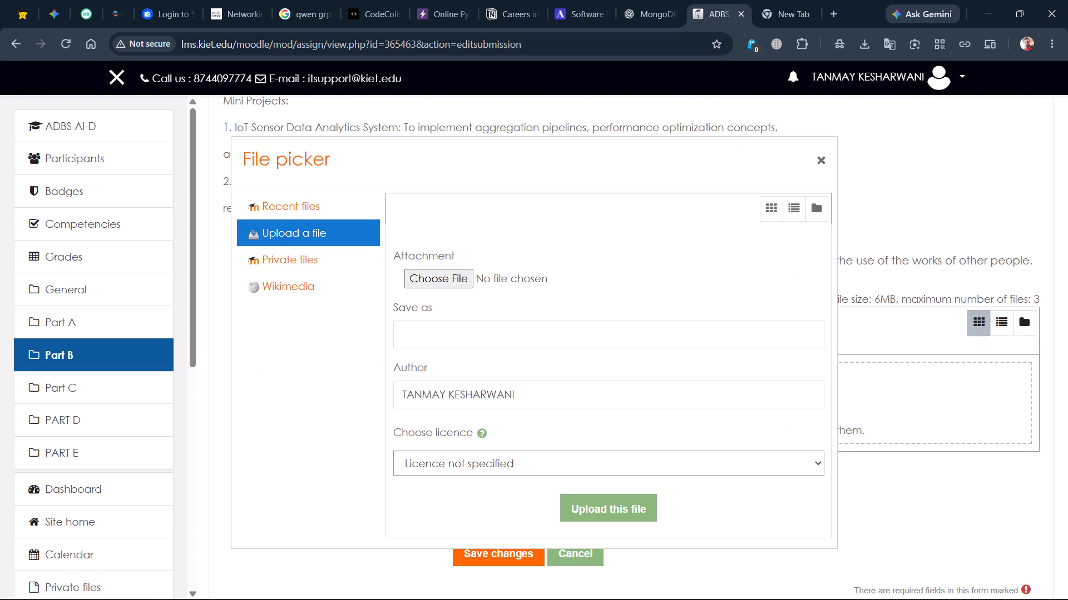
left_click(420, 275)
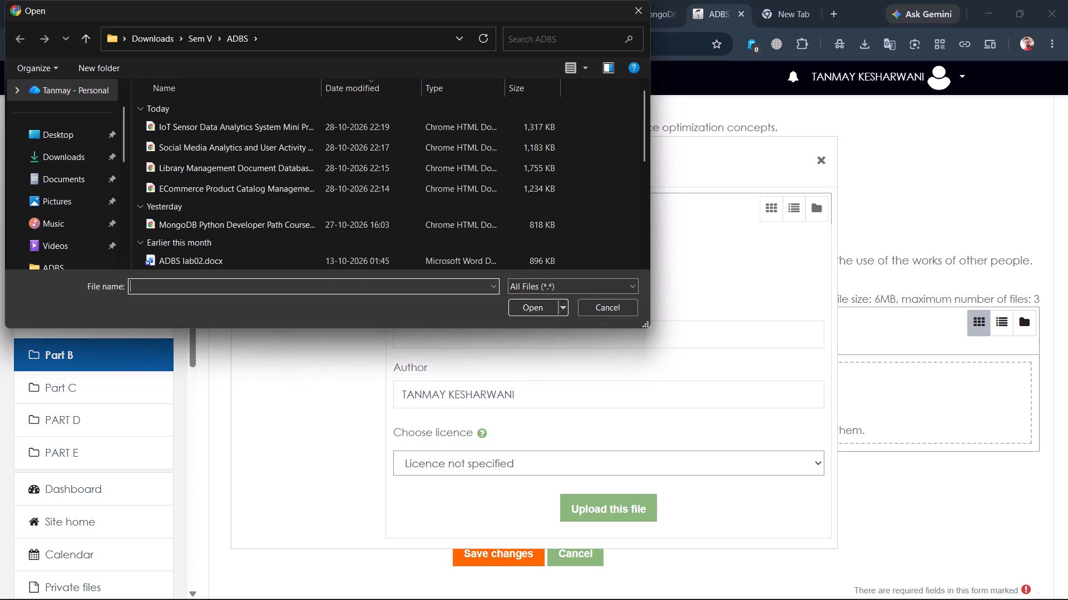
left_click(151, 152)
left_click(532, 315)
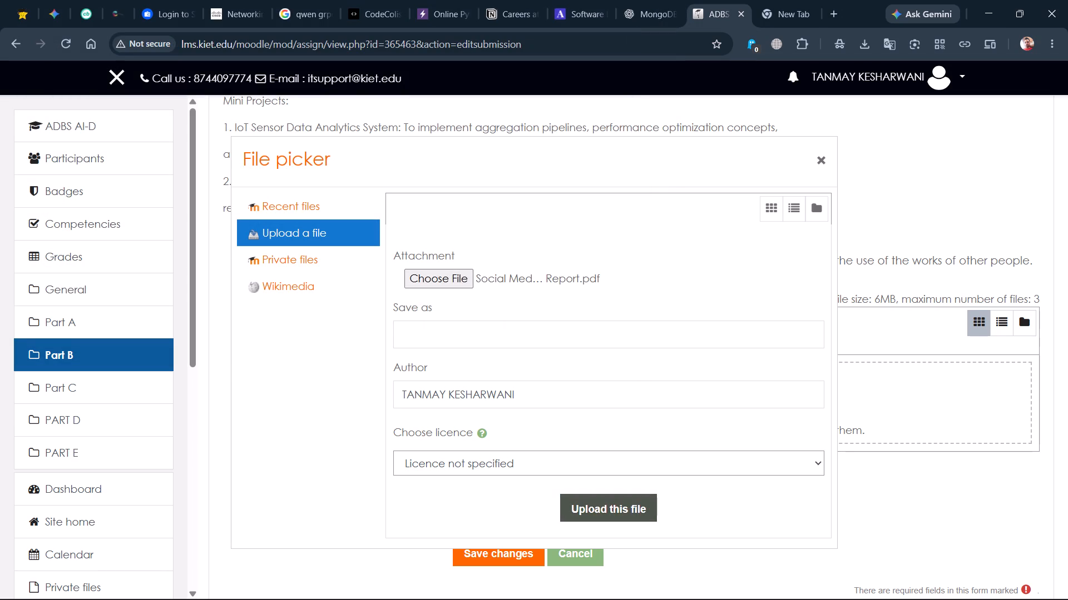
left_click(591, 504)
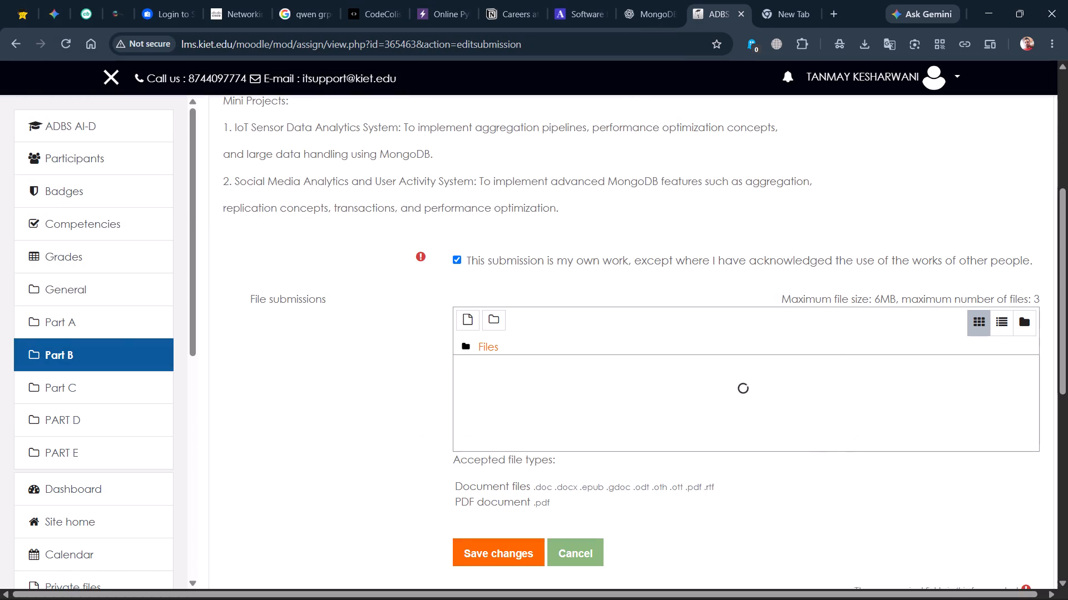
Add the IoT Sensor Data Analytics System Mini Project Report PDF from the ADBS folder to the submission files.
left_click(467, 326)
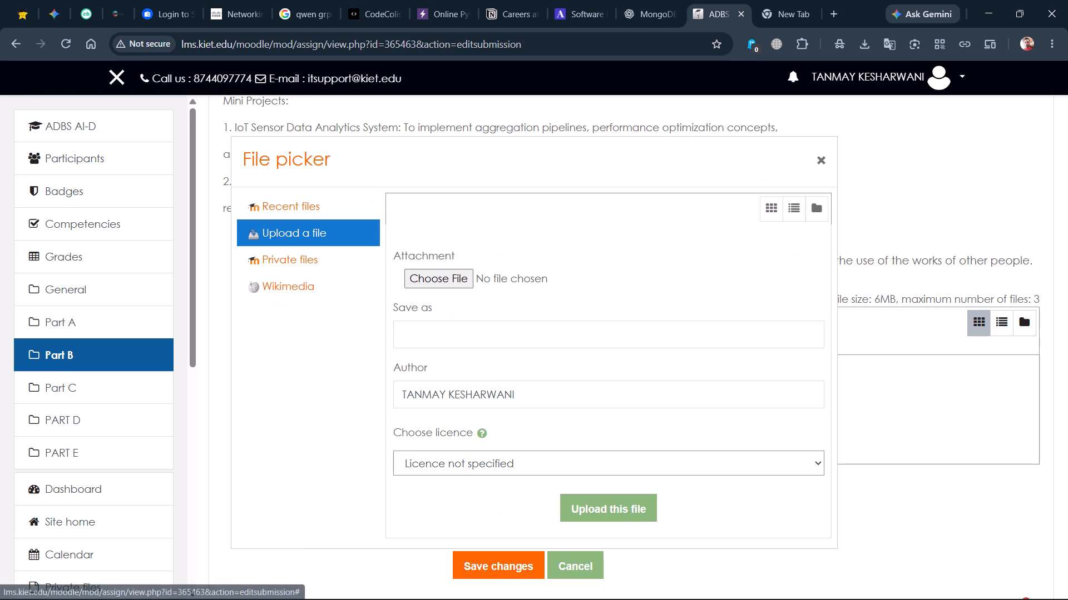
left_click(448, 282)
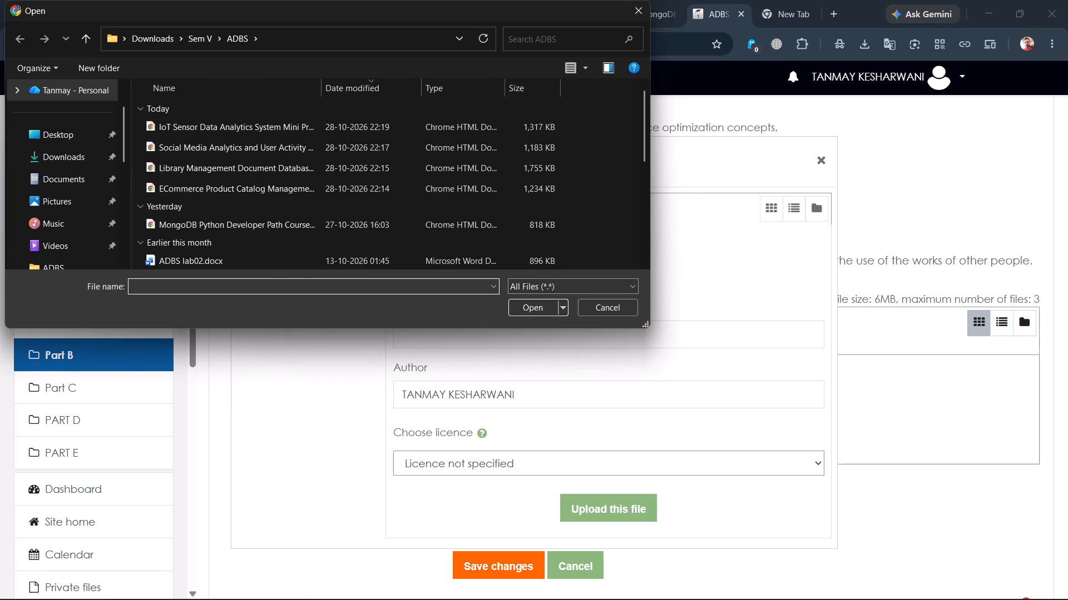
left_click(271, 130)
left_click(521, 307)
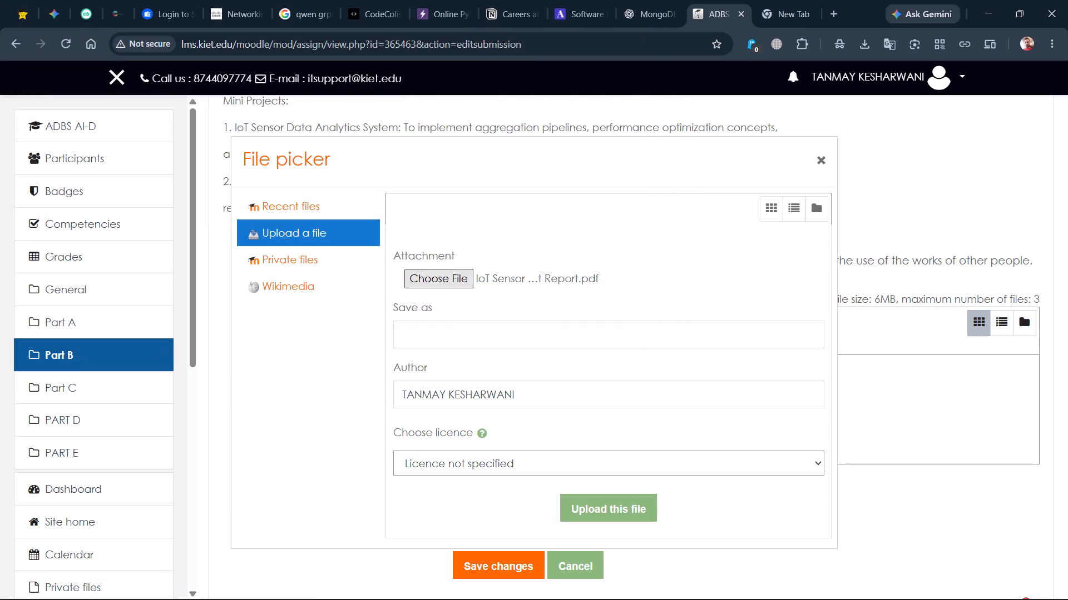
left_click(618, 508)
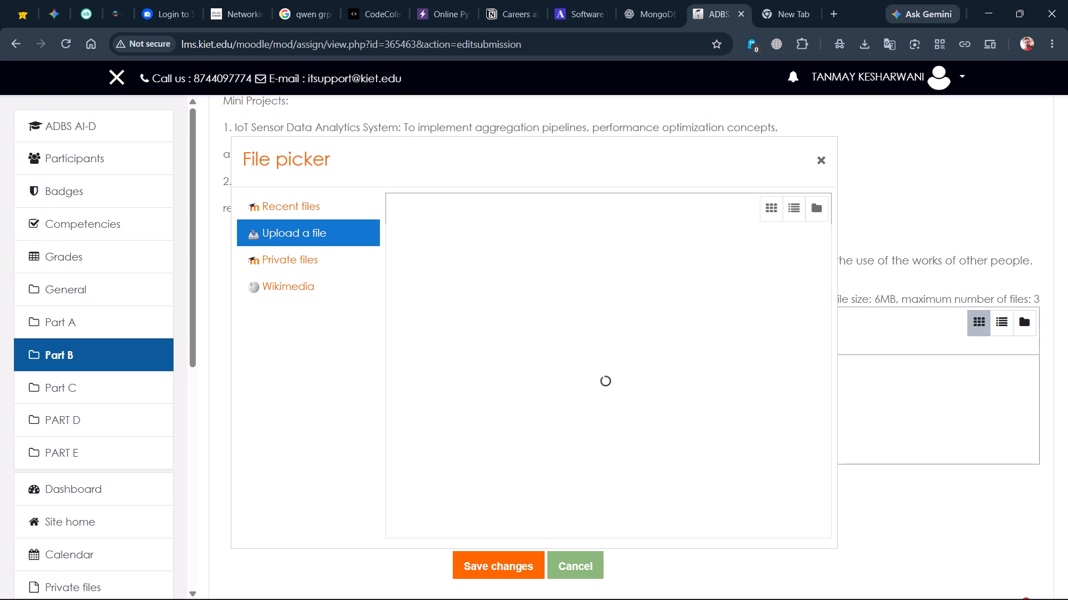
Check the two attached reports against the assignment brief, and save the UNIT-3_CA-2 submission.
scroll(560, 396, "down", 1)
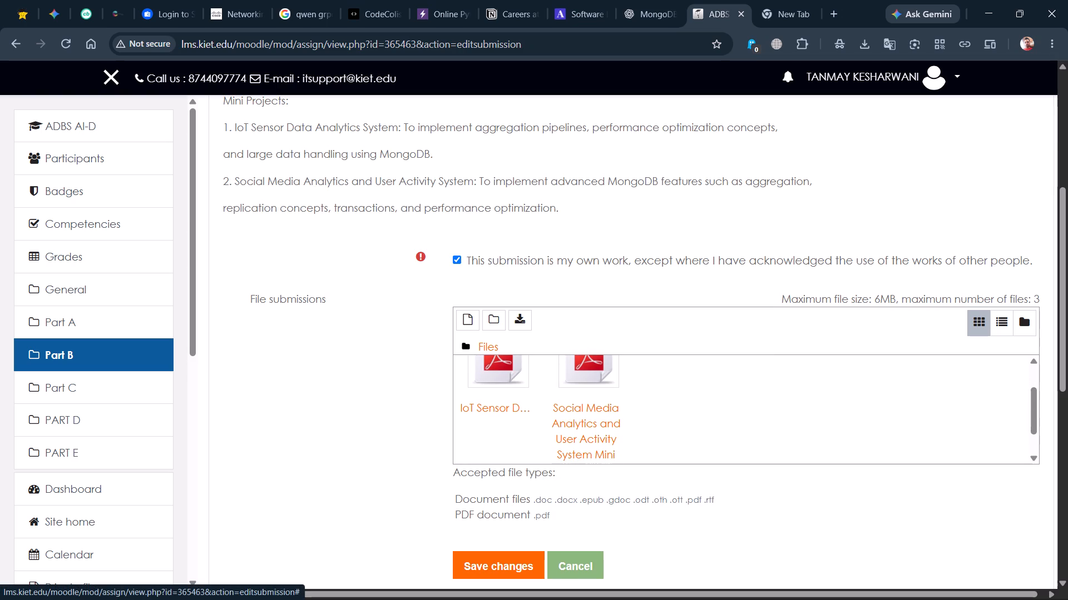
scroll(560, 396, "down", 1)
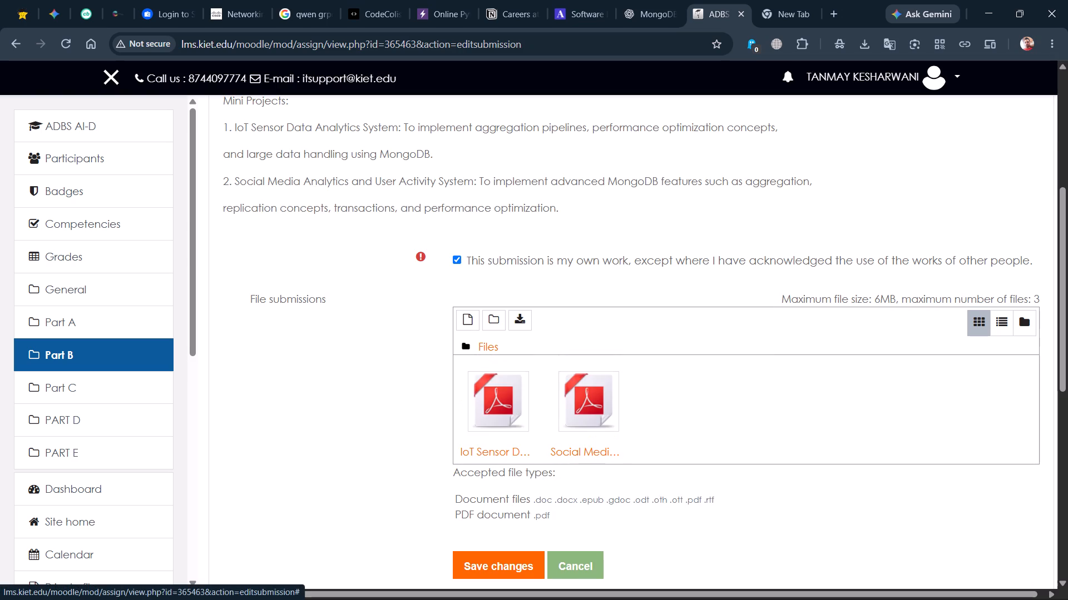
scroll(504, 394, "down", 3)
scroll(567, 411, "down", 6)
scroll(533, 453, "down", 1)
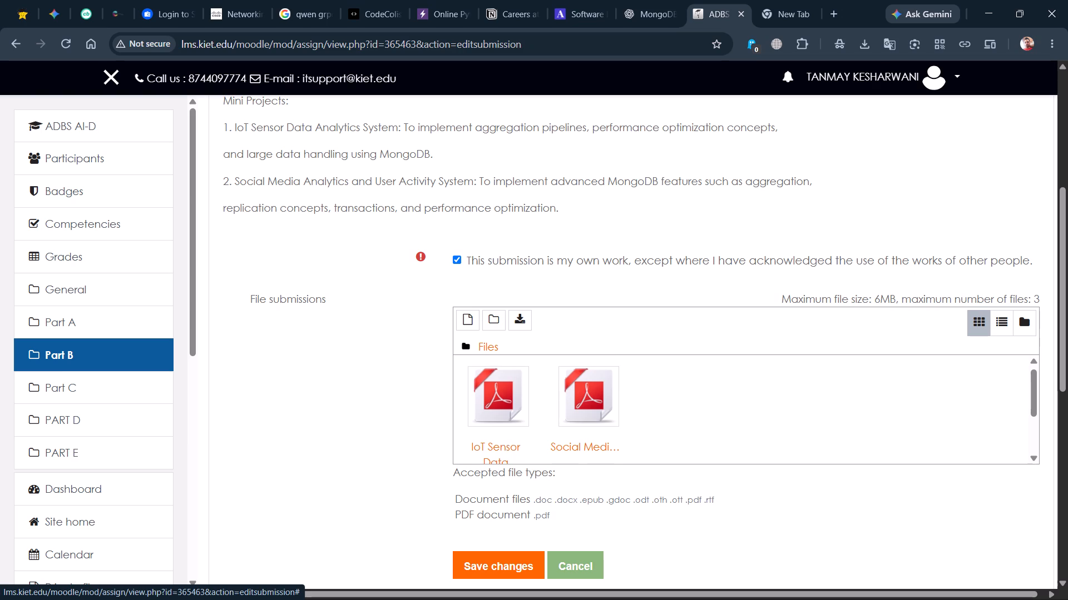
scroll(533, 453, "down", 1)
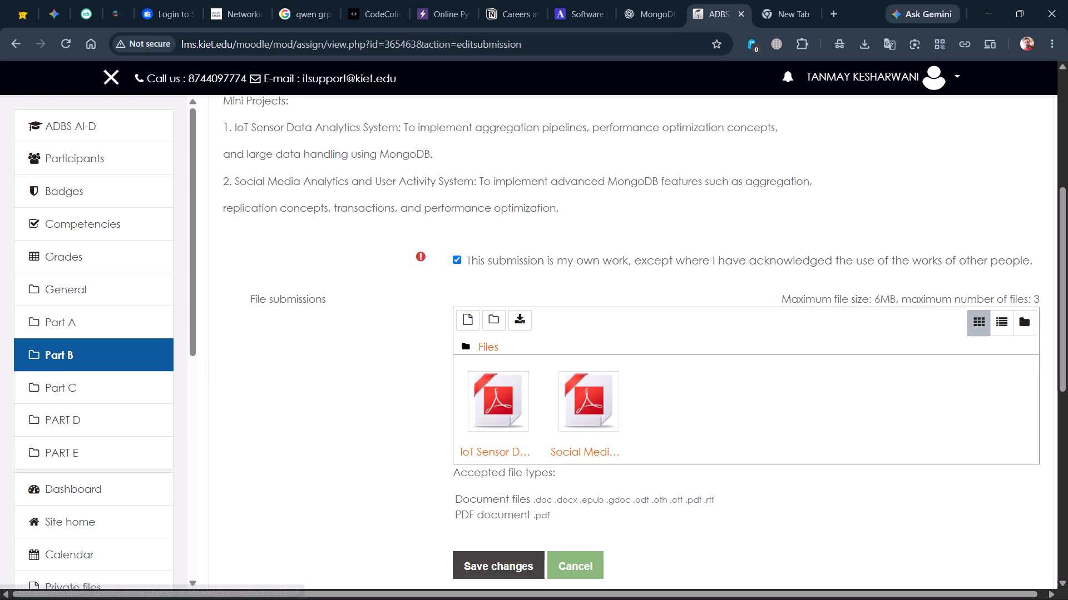
scroll(504, 502, "down", 3)
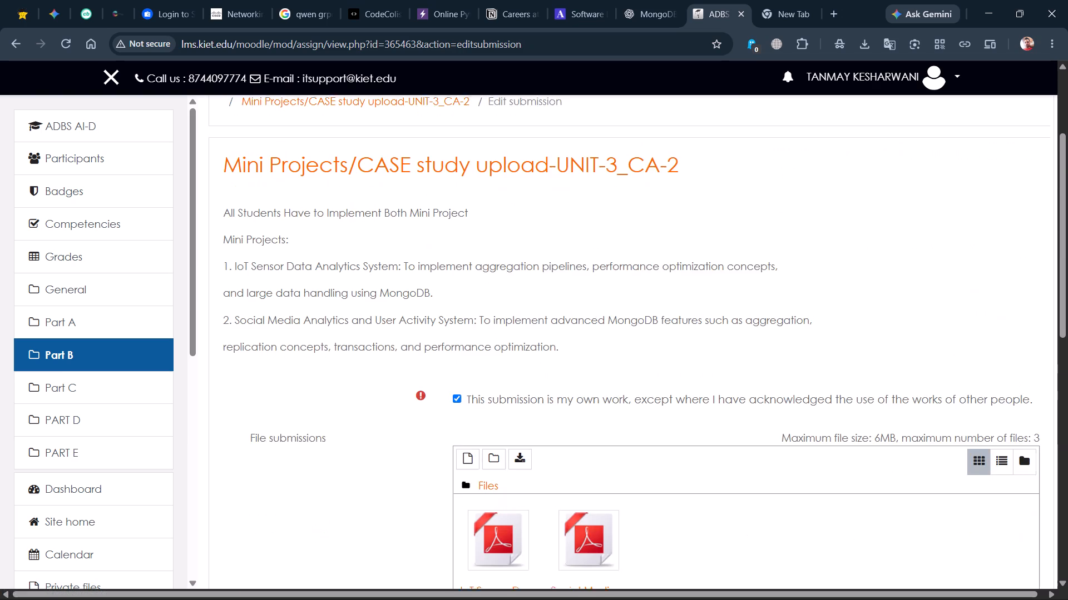
scroll(422, 417, "down", 1)
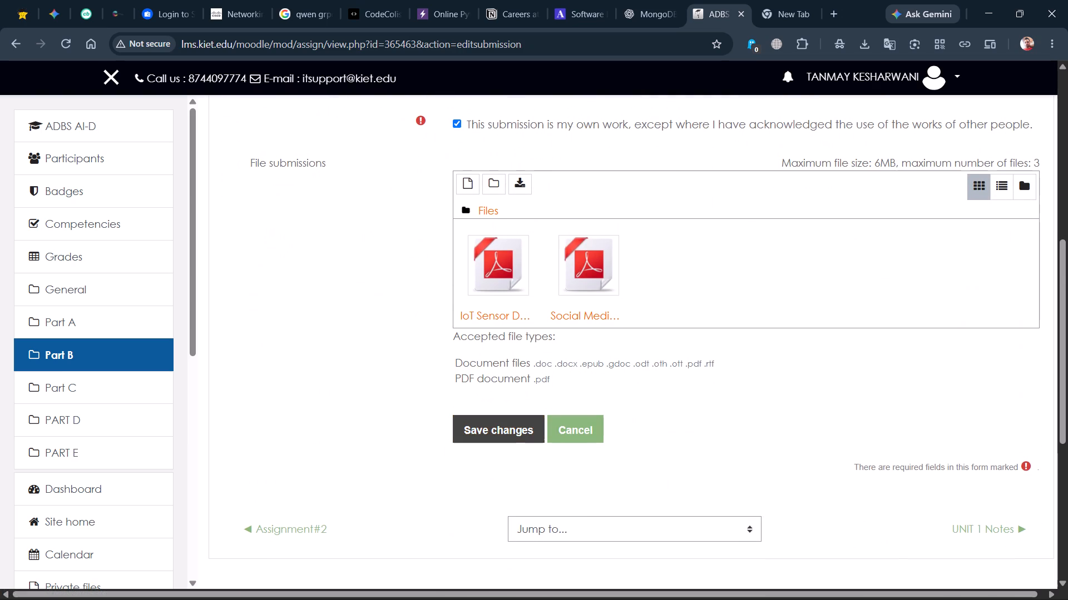
left_click(481, 430)
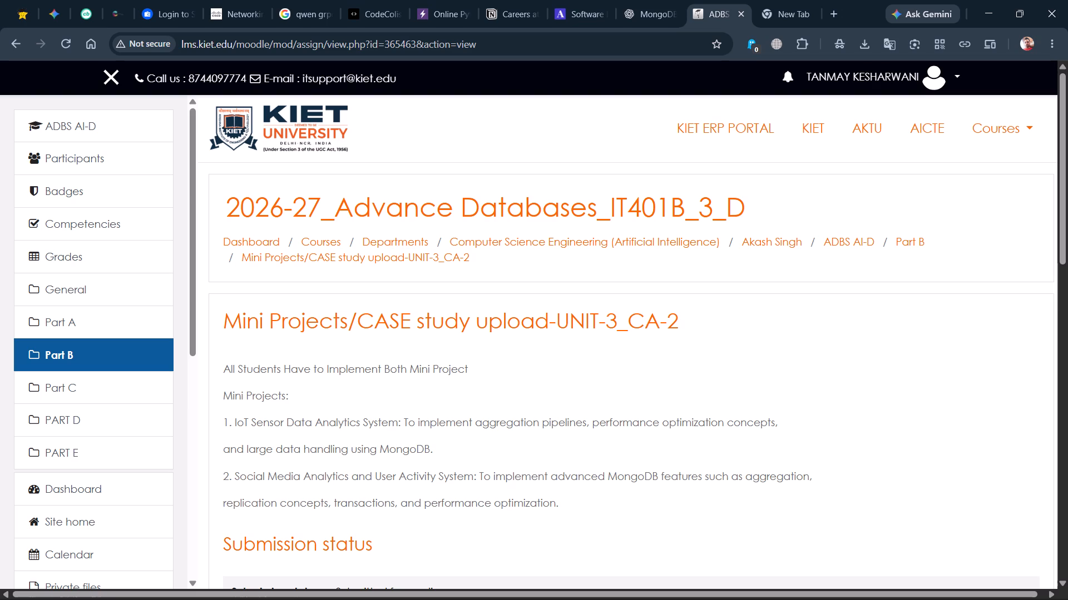
Review the saved UNIT-3_CA-2 submission and the completion marks of the course activities from Part B through PART E.
scroll(604, 255, "down", 7)
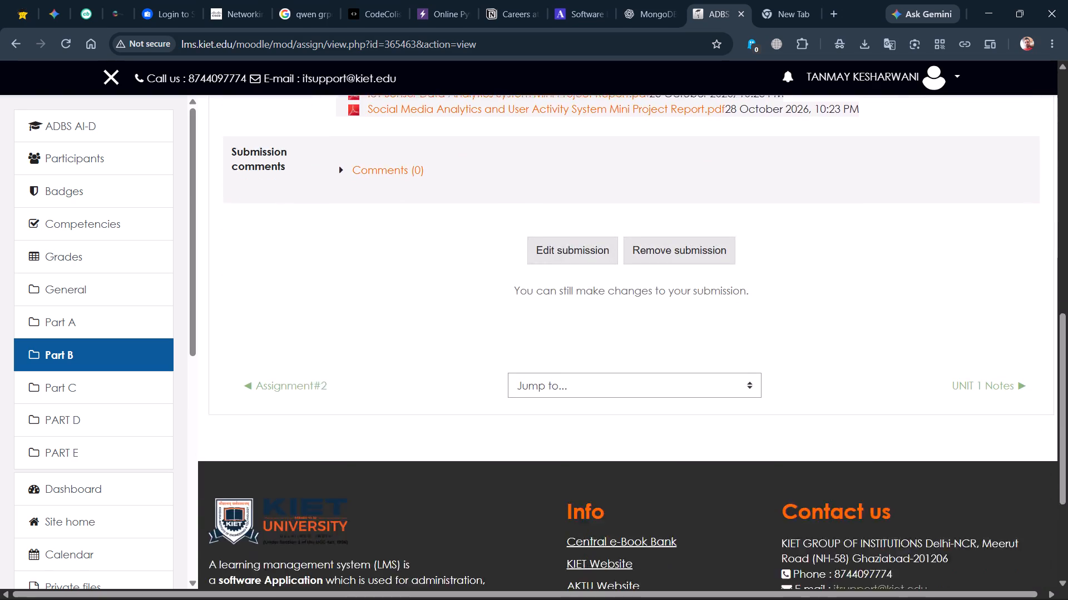
scroll(604, 255, "down", 6)
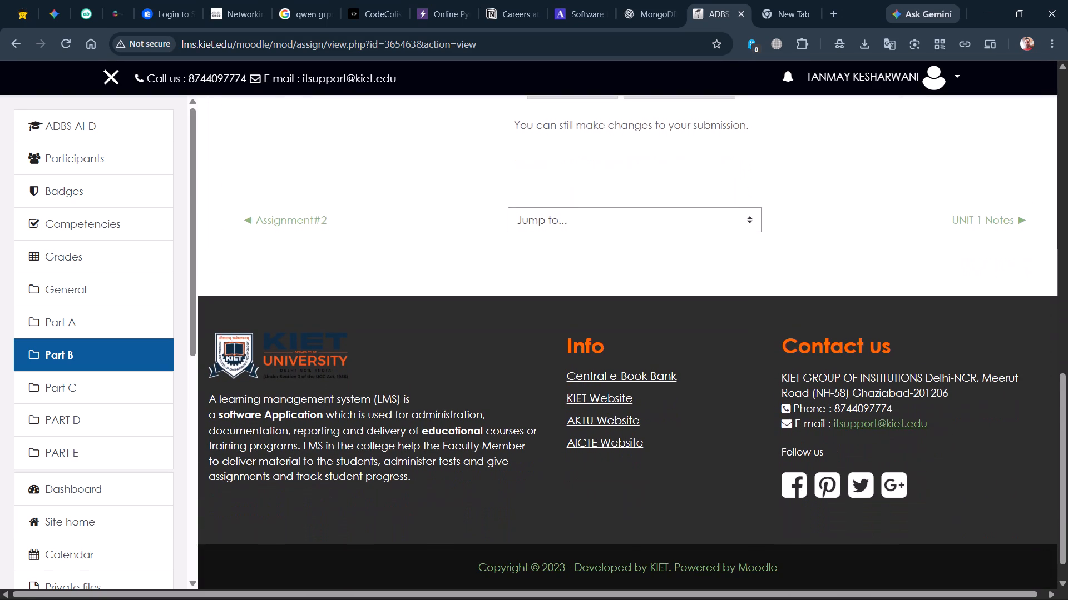
left_click(97, 358)
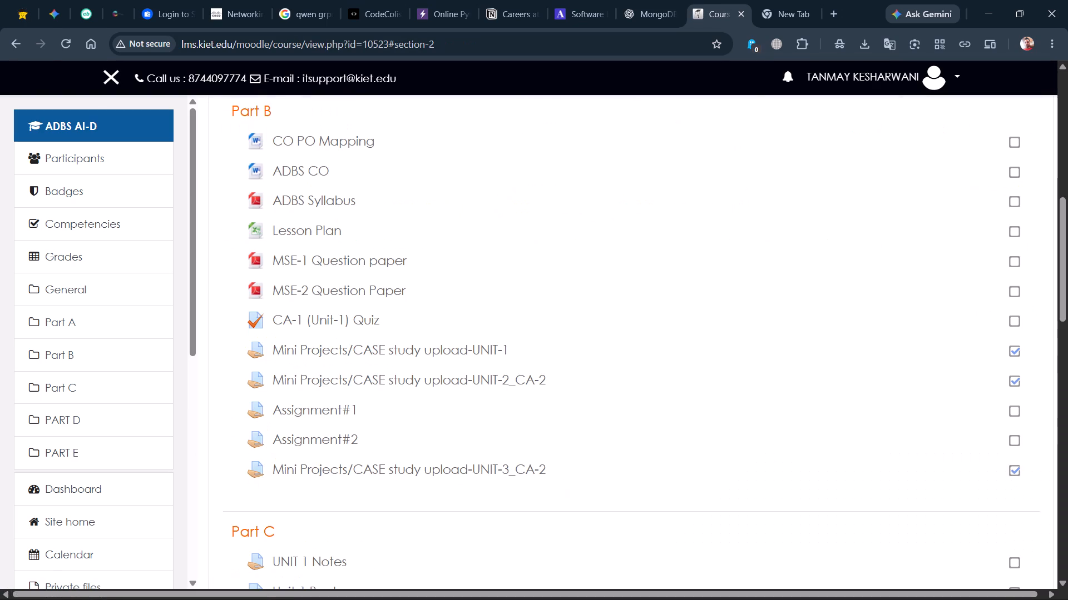
scroll(331, 334, "down", 3)
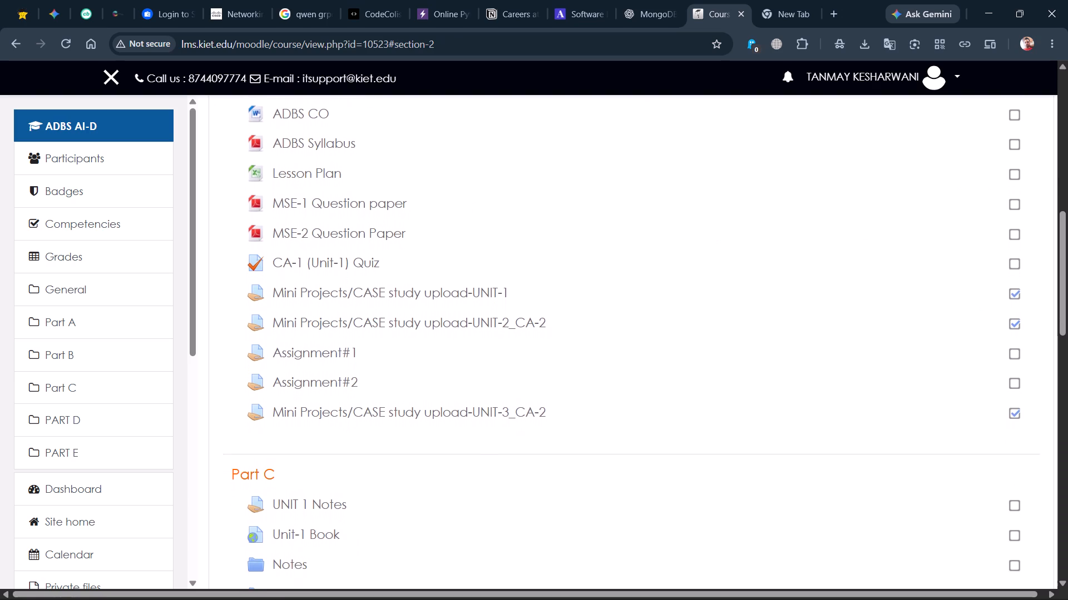
scroll(331, 334, "down", 3)
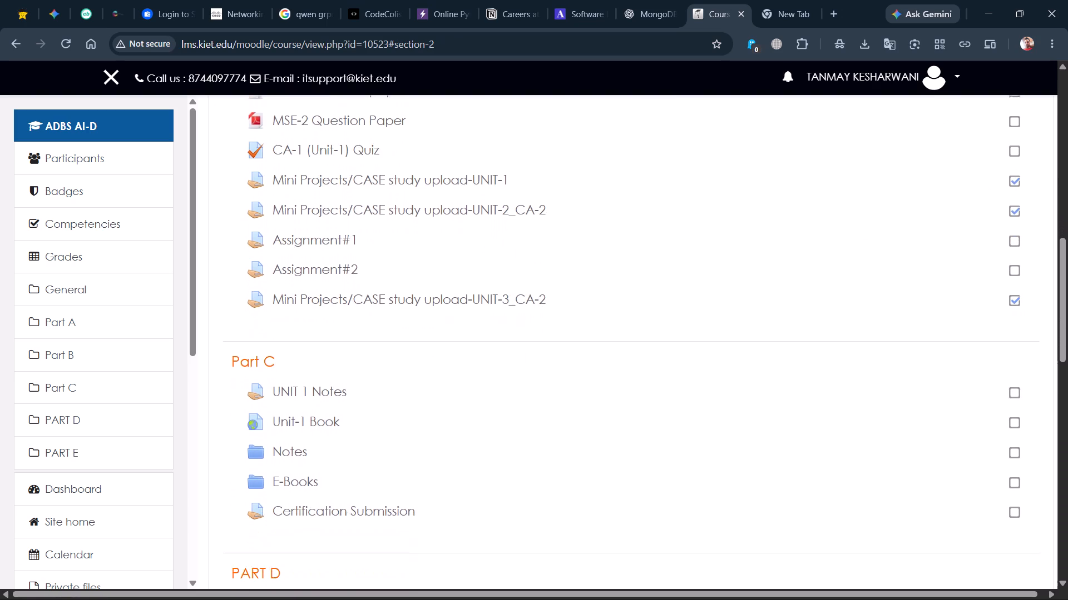
scroll(331, 334, "down", 1)
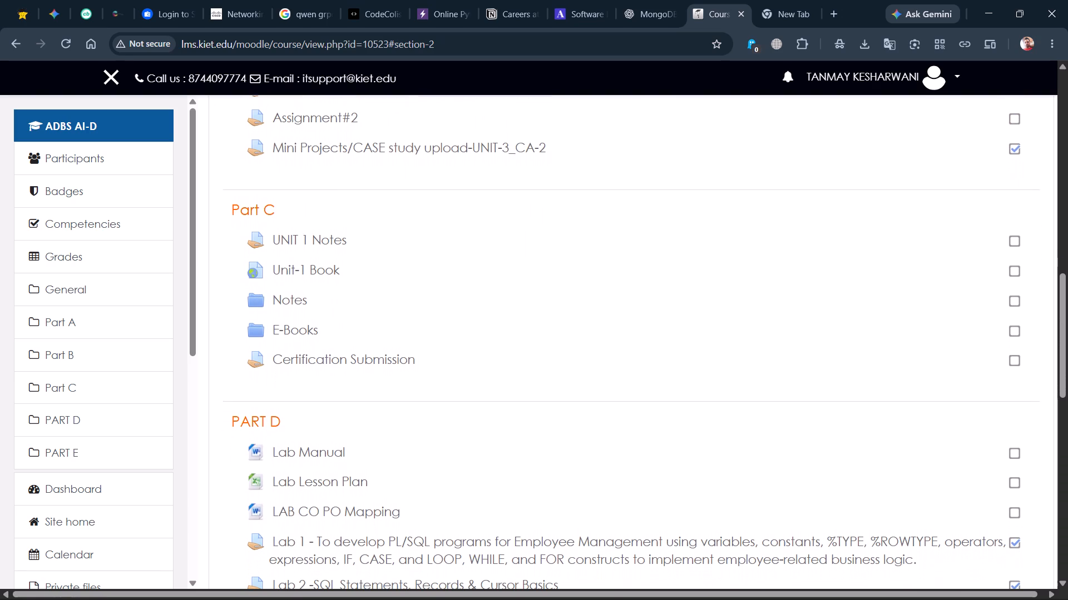
scroll(331, 334, "down", 10)
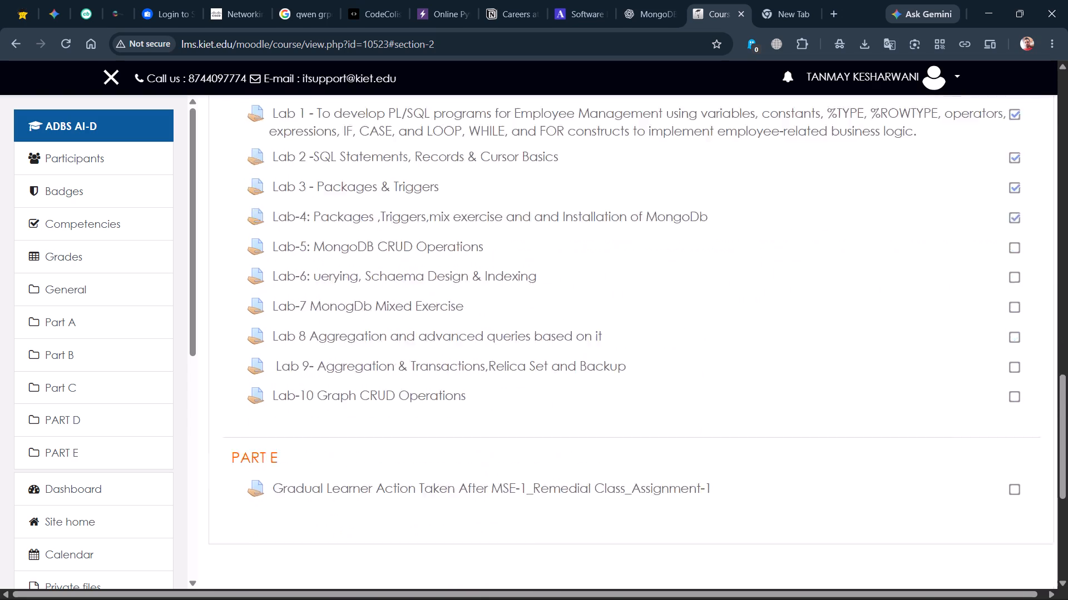
scroll(298, 351, "down", 2)
scroll(298, 351, "up", 13)
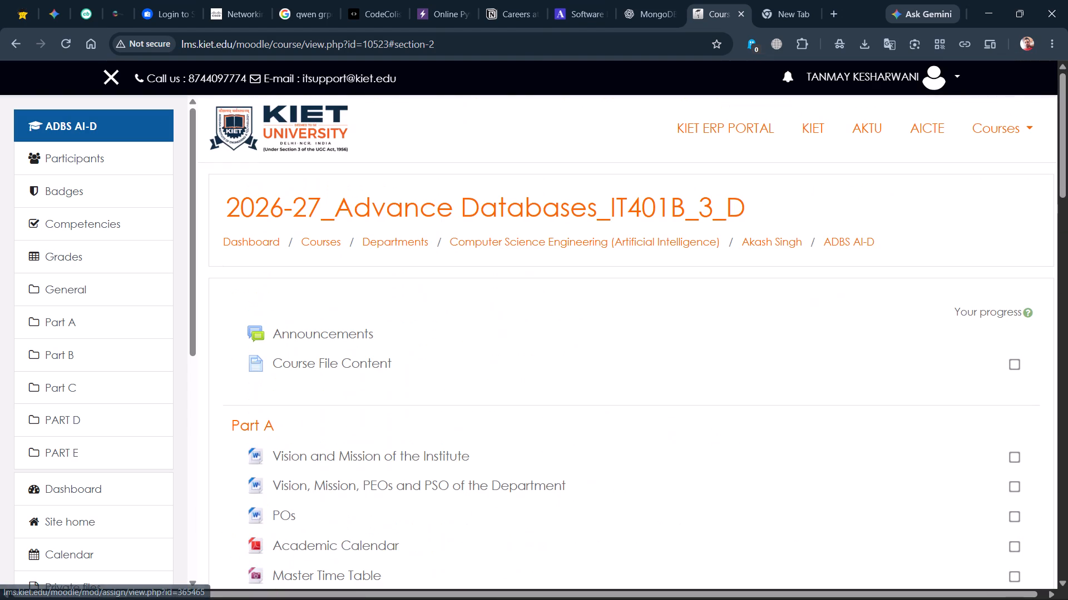
Close the Moodle course, Notion software engineer intern, Careers and online Python tabs.
left_click(740, 16)
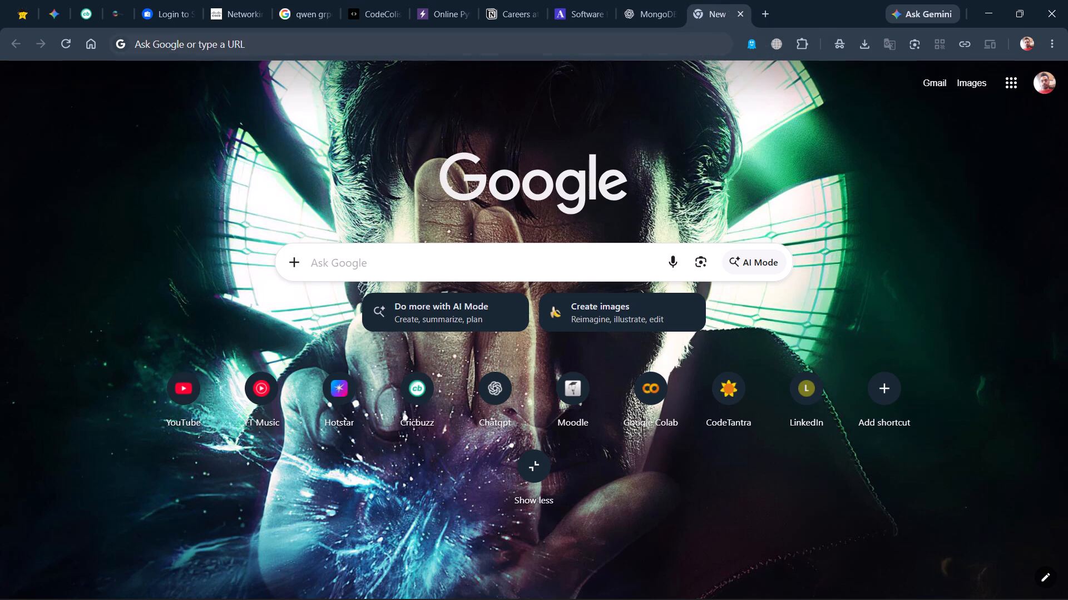
left_click(570, 7)
left_click(604, 14)
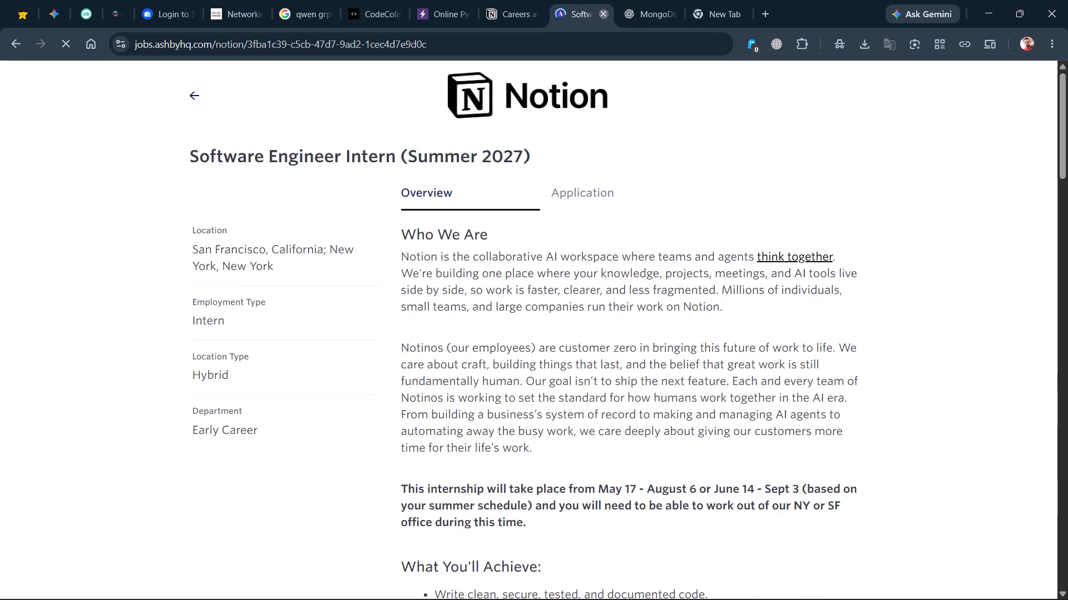
left_click(535, 13)
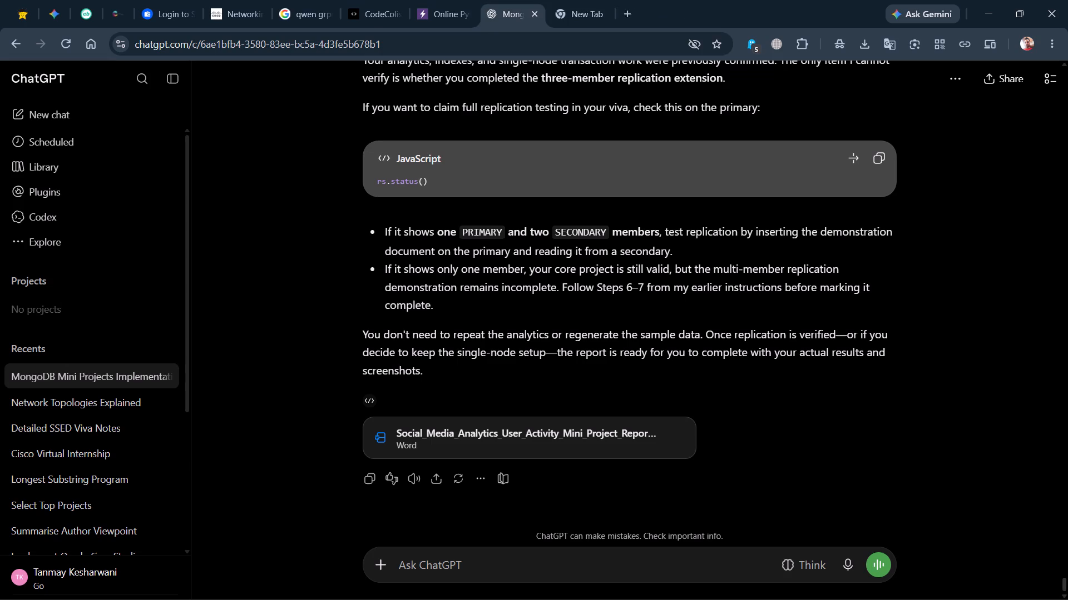
left_click(577, 14)
left_click(610, 13)
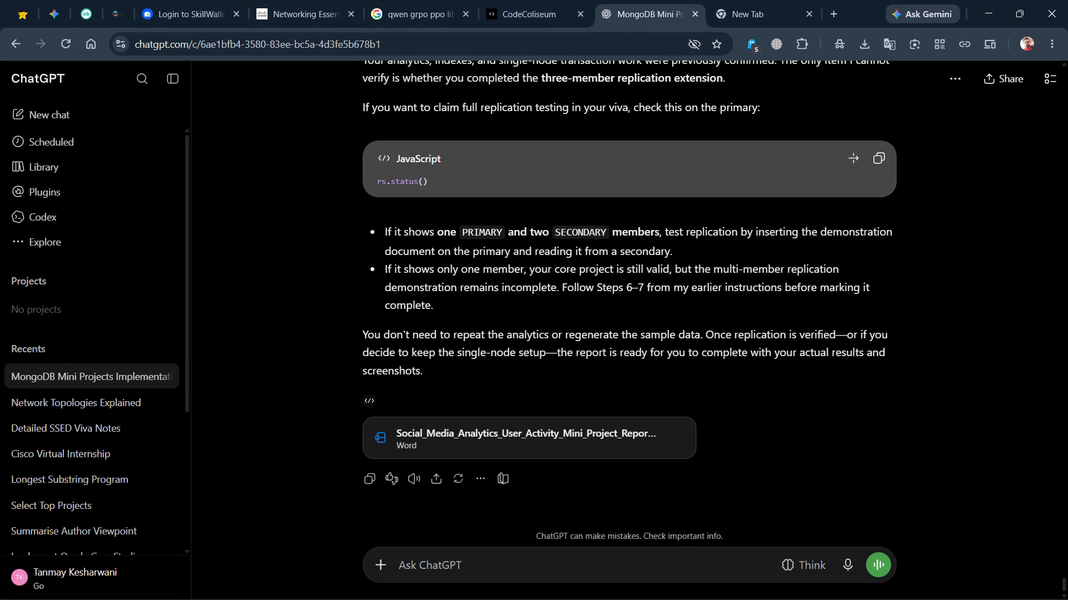
Remove "Software engineering intern notion" and "ceil function in python" from the Google search history suggestions in the new tab.
left_click(769, 3)
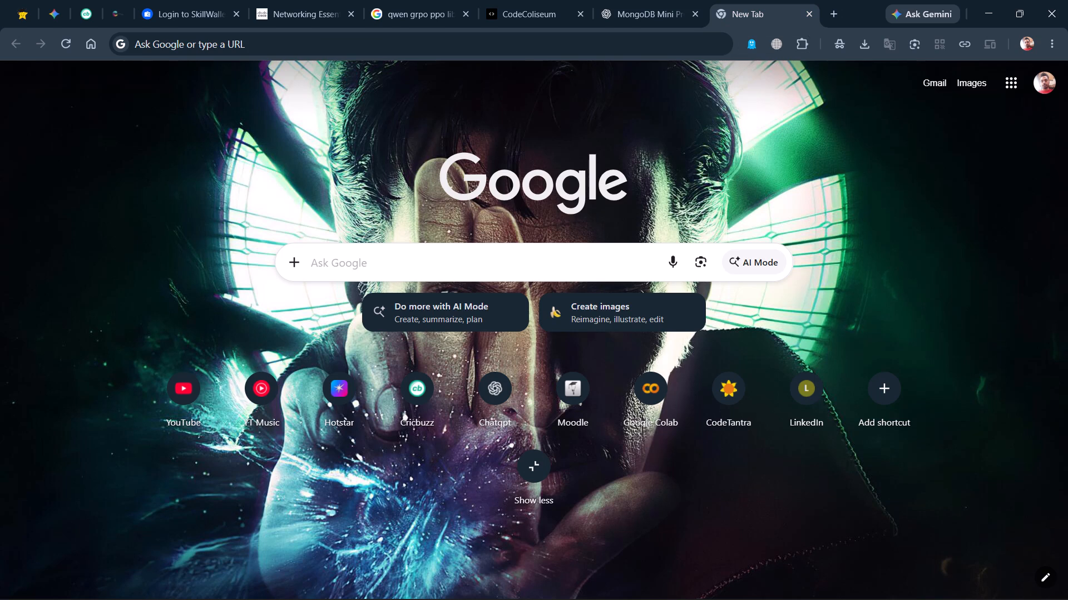
left_click(590, 268)
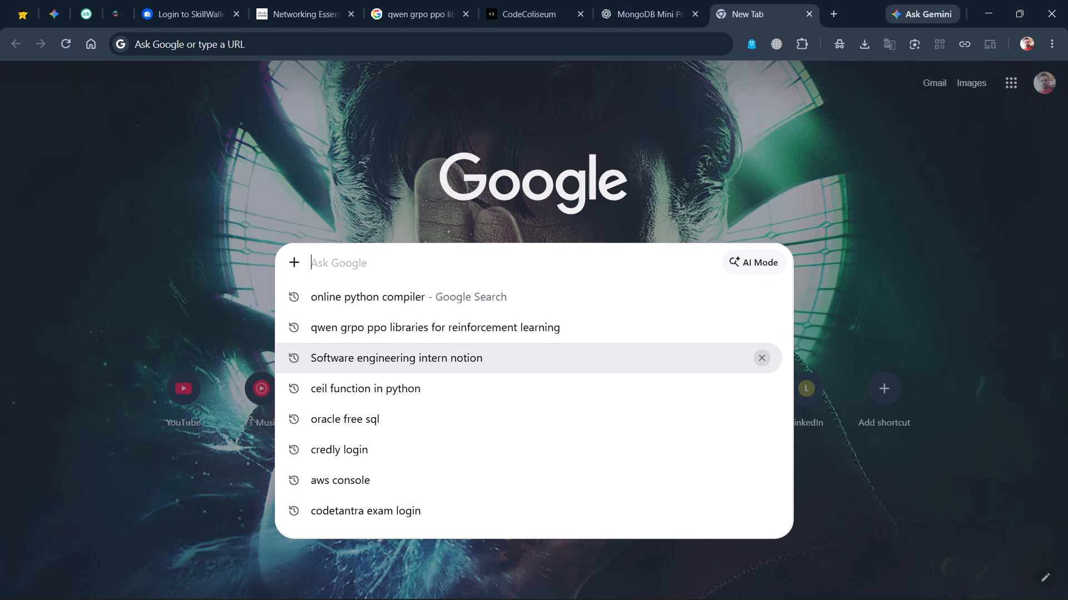
left_click(762, 352)
left_click(762, 352)
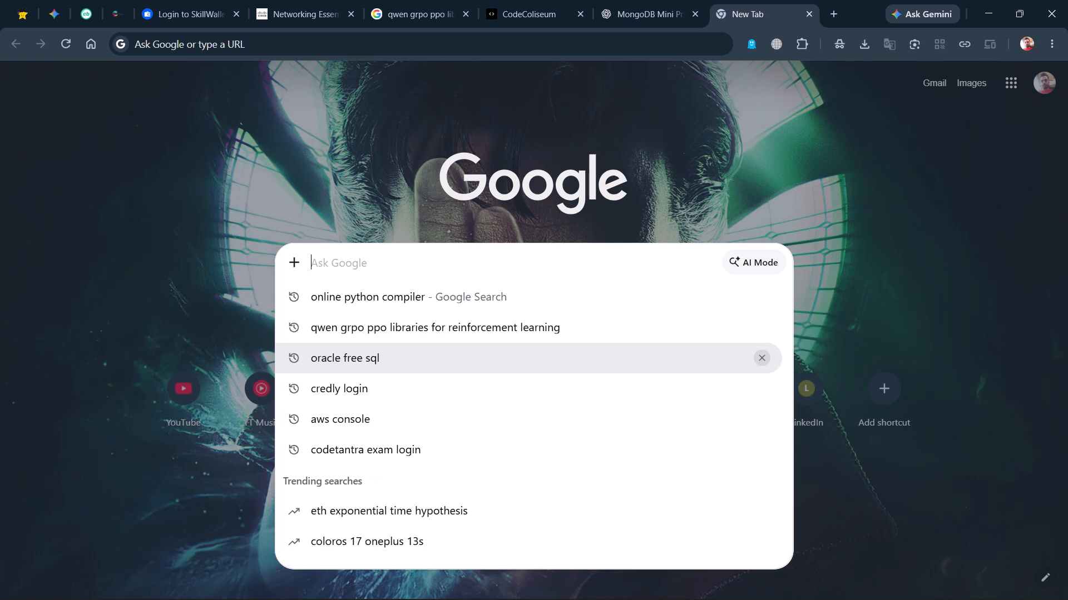
left_click(1010, 211)
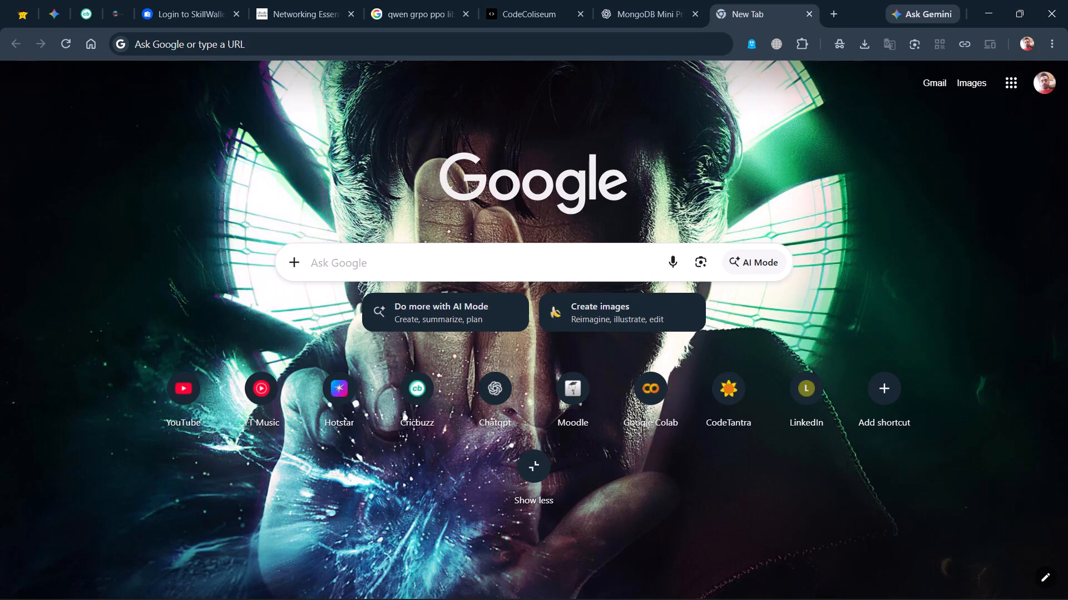